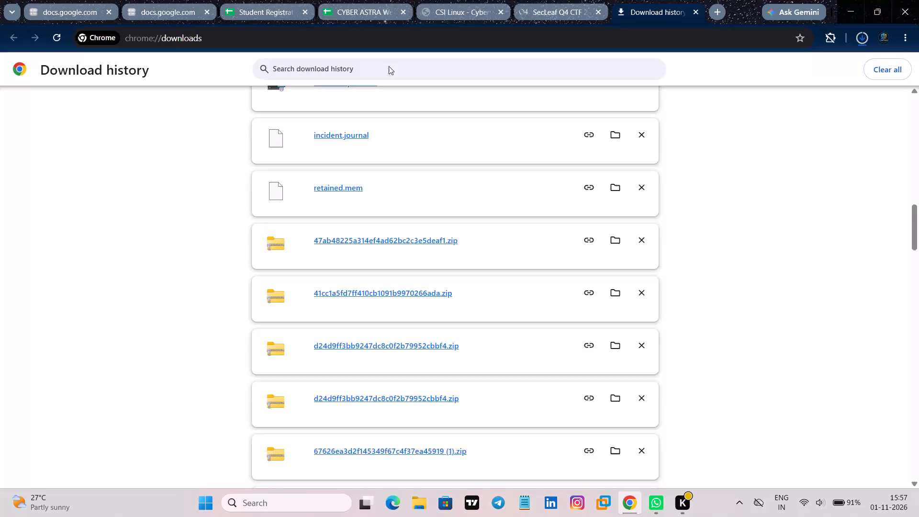
# Make a copy of the webinar attendance form named "CYBER ASTRA DIGITAL DEFENCE Webinar 2.0 Attendance & Certificate Form".
pyautogui.click(153, 8)
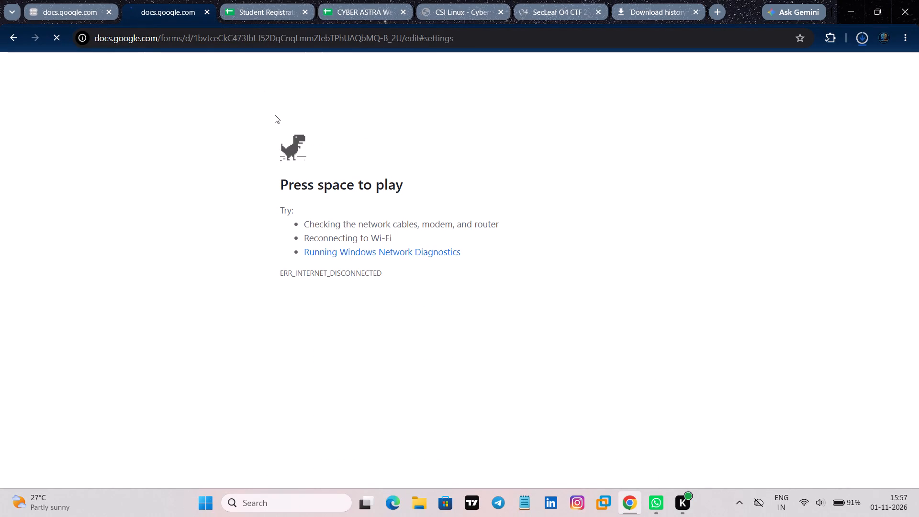
pyautogui.press('space')
pyautogui.press('space')
pyautogui.press('space')
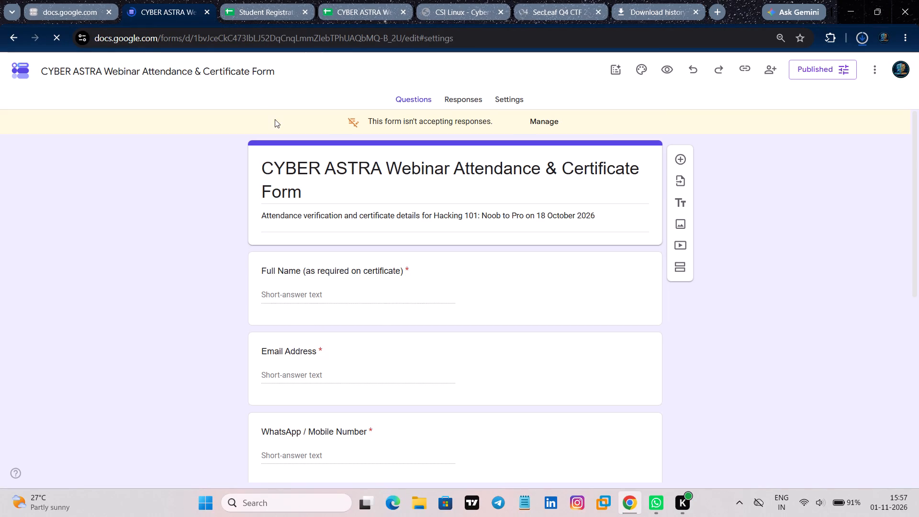
pyautogui.click(865, 65)
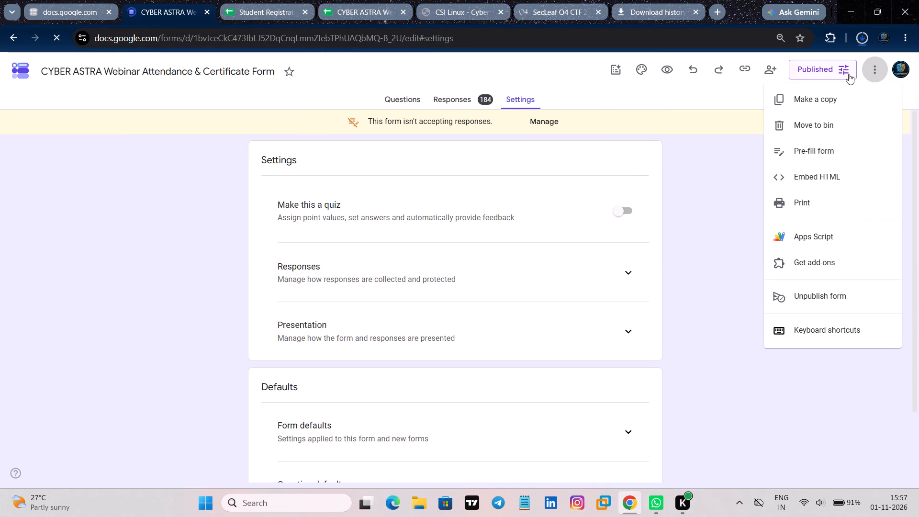
pyautogui.click(818, 92)
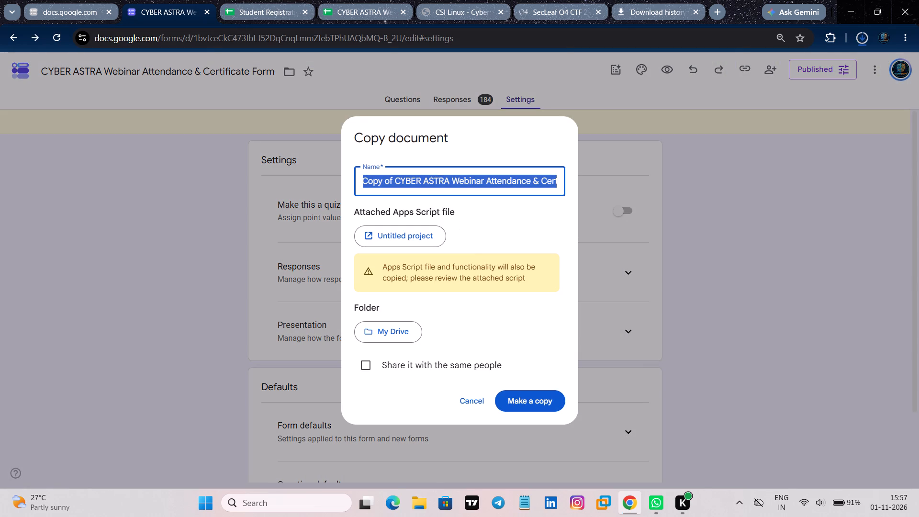
pyautogui.click(474, 181)
pyautogui.click(450, 180)
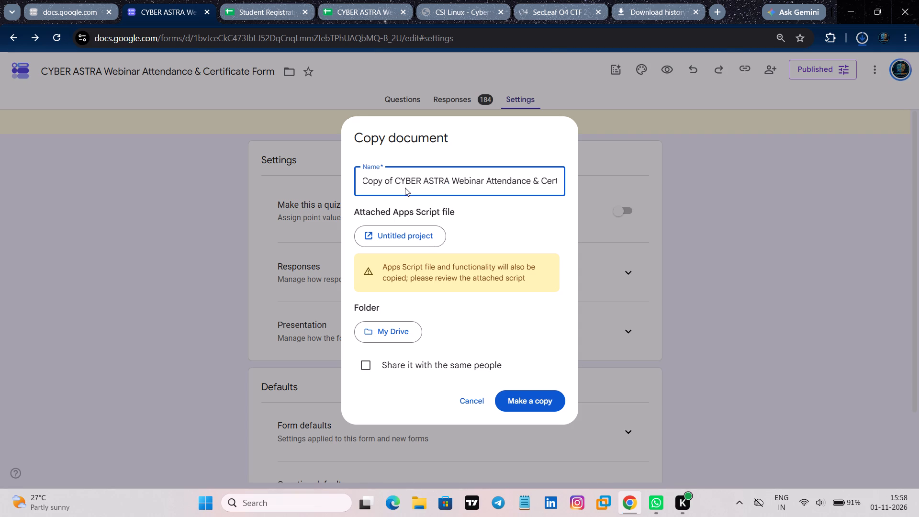
pyautogui.moveTo(394, 177); pyautogui.dragTo(238, 196)
pyautogui.press('BackSpace')
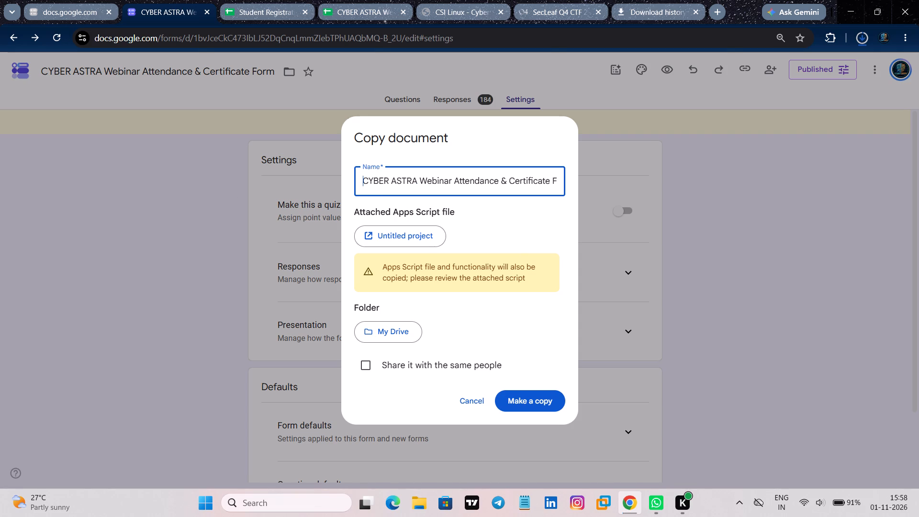
pyautogui.click(421, 184)
pyautogui.write('DIGITAL DEFENCE')
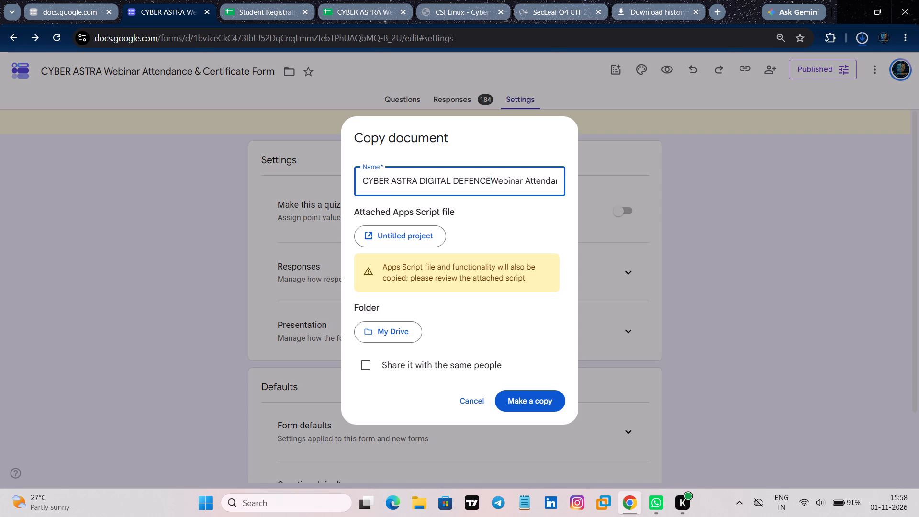
pyautogui.press('space')
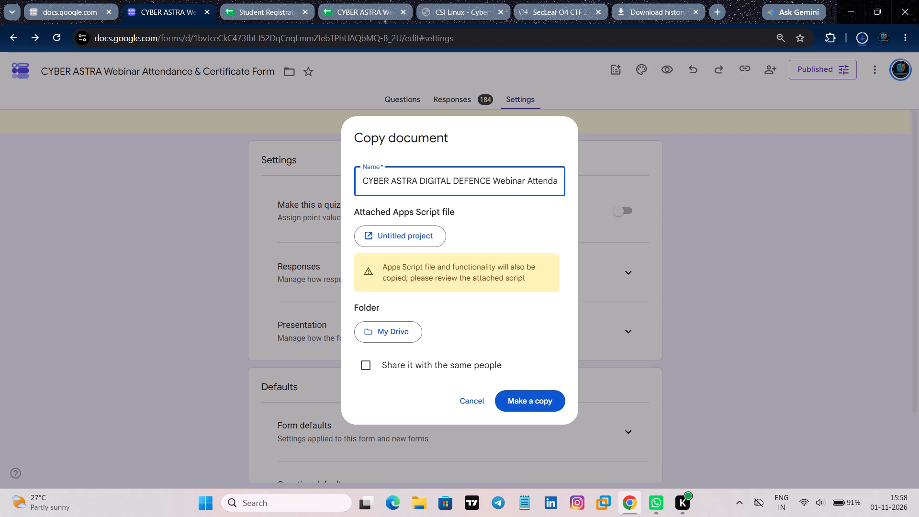
pyautogui.click(525, 184)
pyautogui.press('space')
pyautogui.write('2')
pyautogui.write('.0')
pyautogui.click(521, 402)
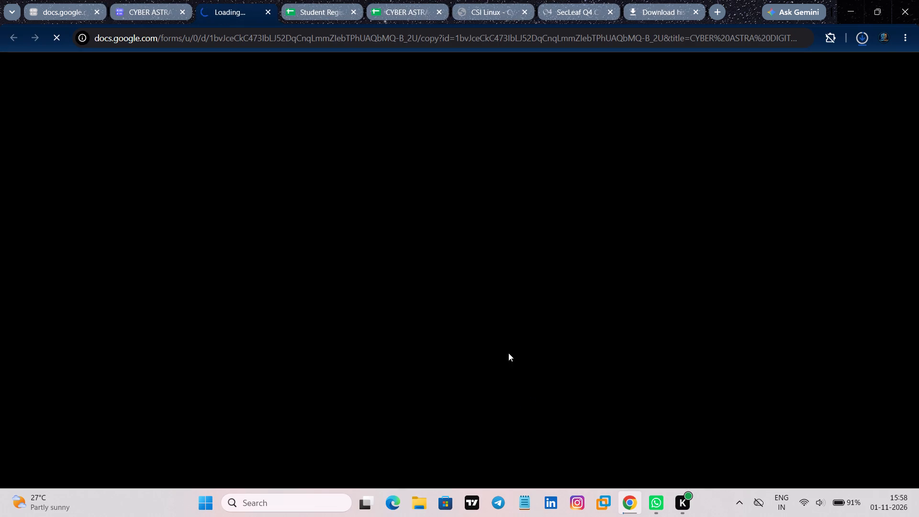
# Look through the summary of responses in the Student Registration Form.
pyautogui.click(58, 12)
pyautogui.press('space')
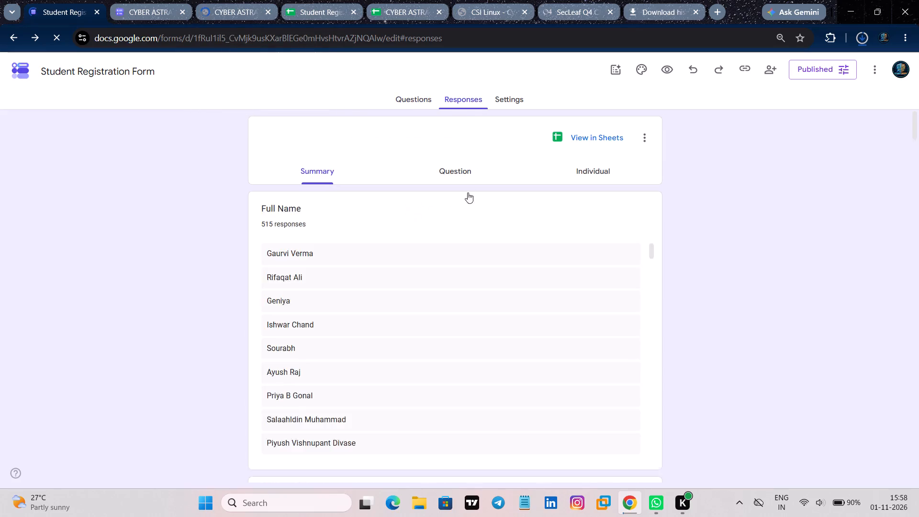
pyautogui.scroll(-14, 462, 228)
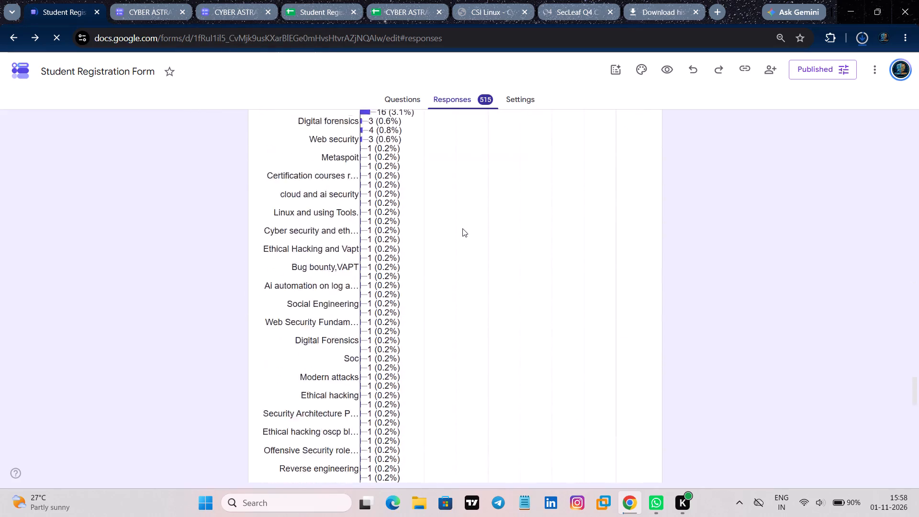
pyautogui.scroll(-7, 462, 228)
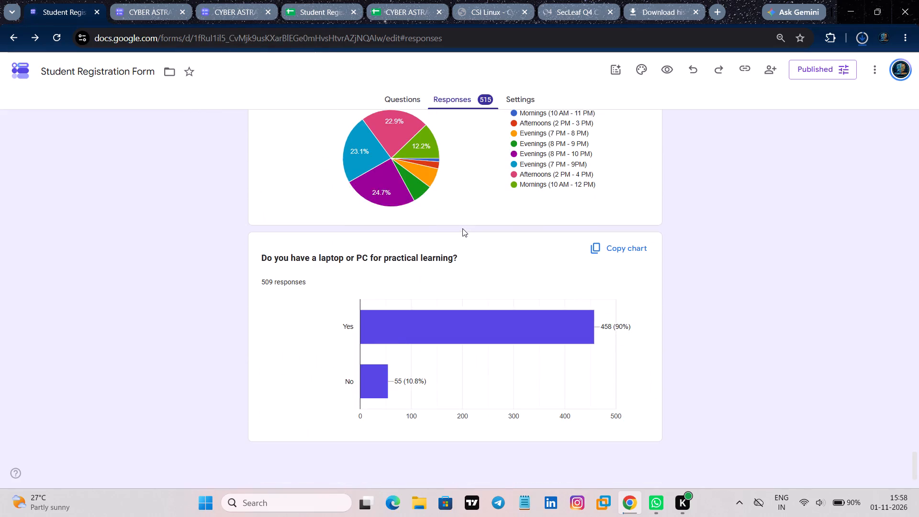
pyautogui.scroll(-1, 462, 228)
pyautogui.scroll(7, 462, 228)
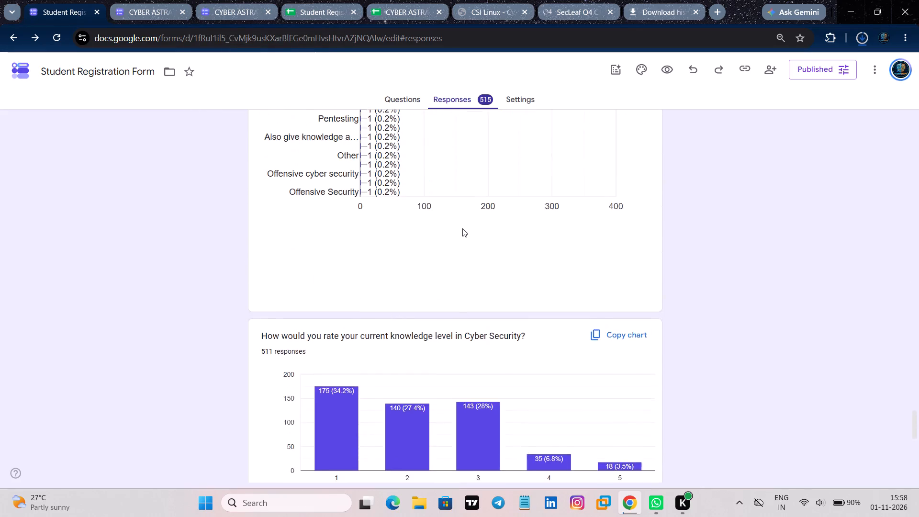
pyautogui.scroll(4, 462, 228)
pyautogui.scroll(-2, 462, 228)
pyautogui.scroll(1, 462, 228)
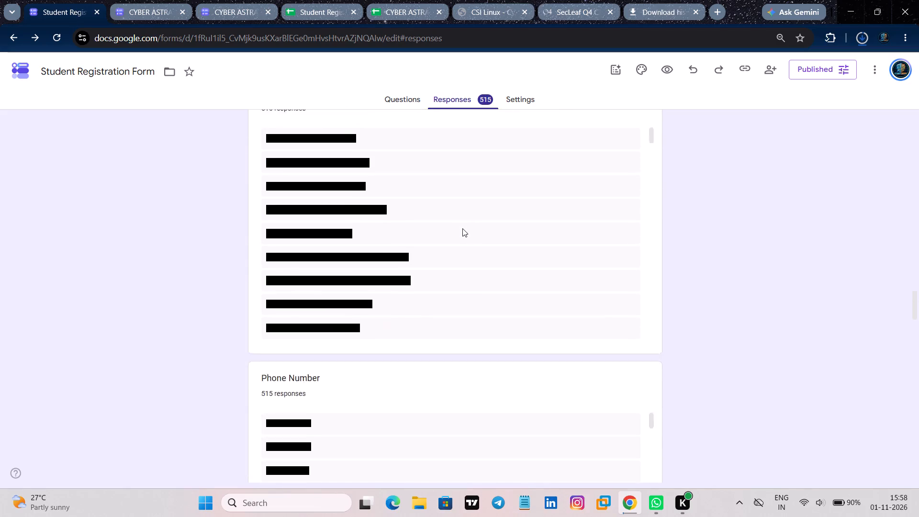
pyautogui.scroll(1, 462, 228)
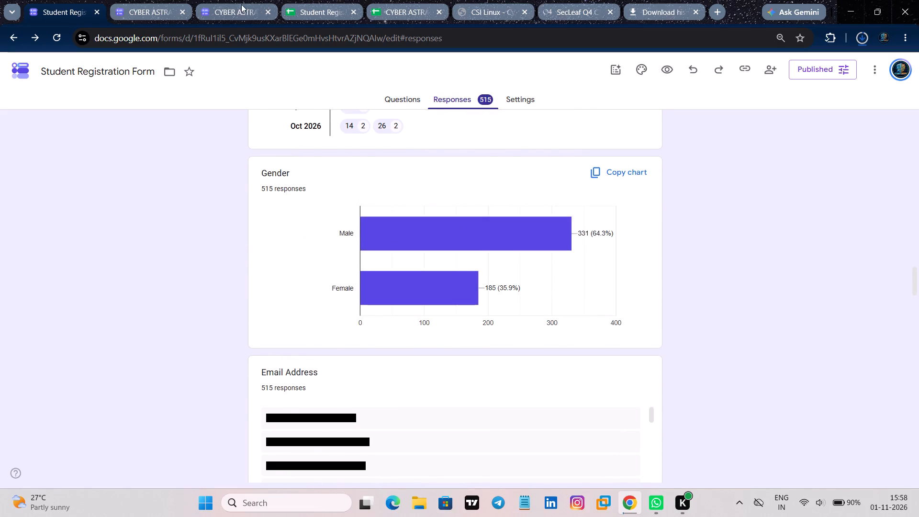
# Change the copied form's displayed title to "CYBER ASTRA DIGITAL DEFENCE Webinar 2.0 Attendance & Certificate Form".
pyautogui.click(239, 5)
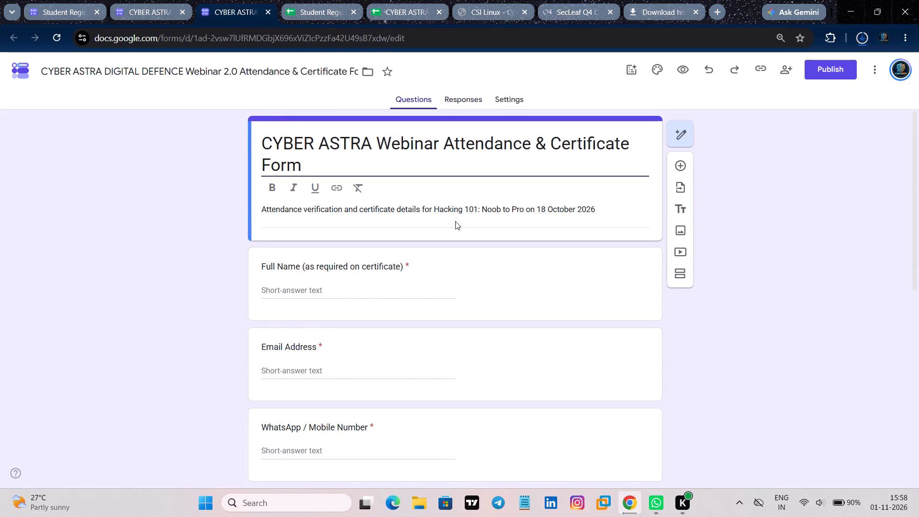
pyautogui.click(376, 149)
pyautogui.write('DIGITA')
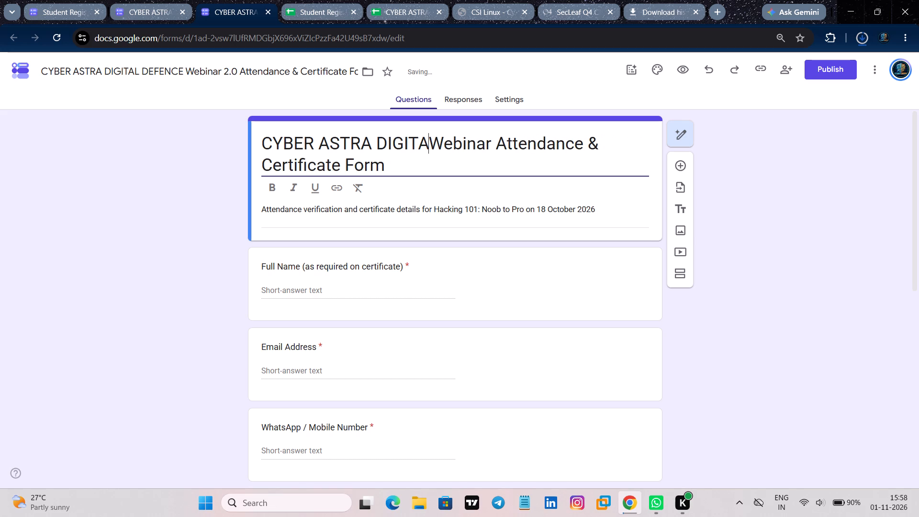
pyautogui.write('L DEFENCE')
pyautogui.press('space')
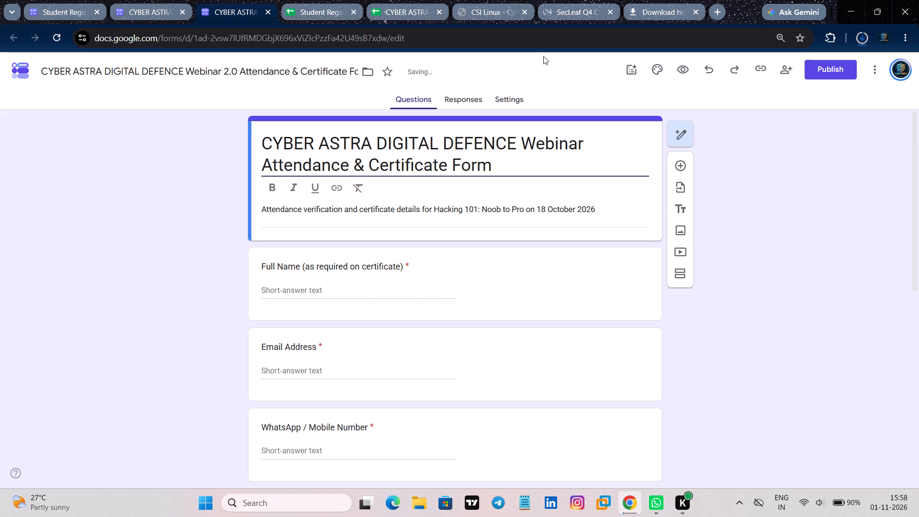
pyautogui.click(593, 141)
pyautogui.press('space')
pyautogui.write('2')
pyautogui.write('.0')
# Set the form's response settings to collect email addresses as Verified.
pyautogui.scroll(-1, 400, 257)
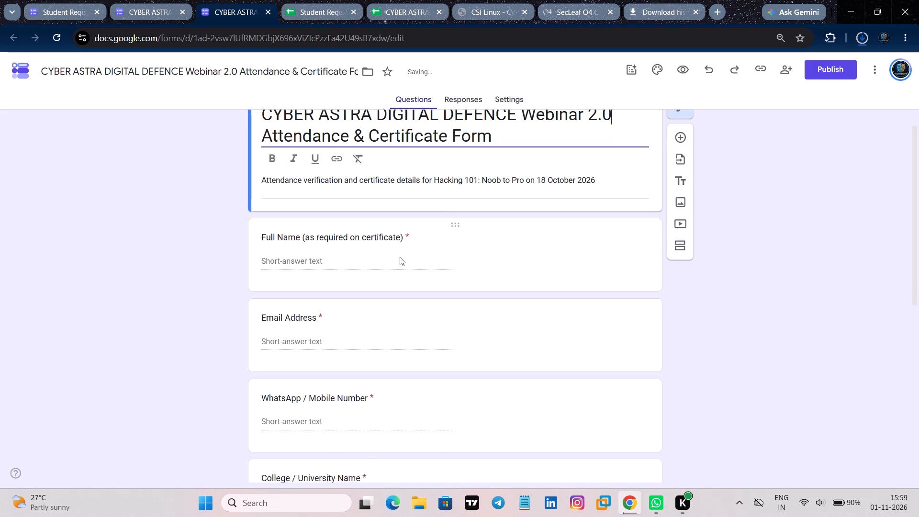
pyautogui.scroll(-2, 400, 257)
pyautogui.scroll(1, 400, 257)
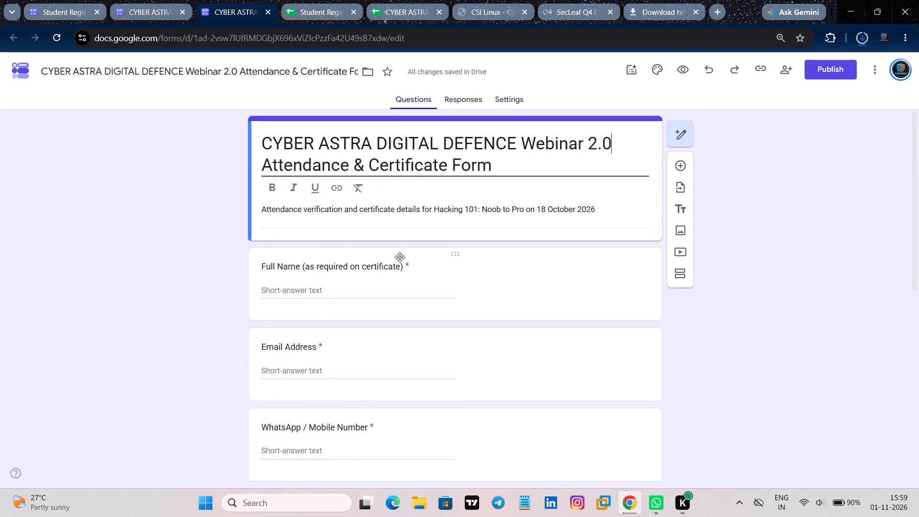
pyautogui.scroll(-6, 400, 257)
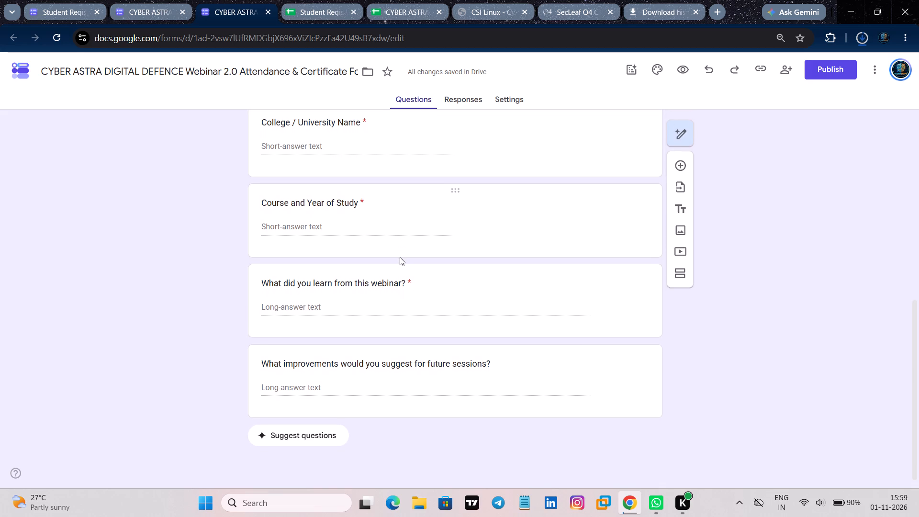
pyautogui.scroll(-1, 400, 257)
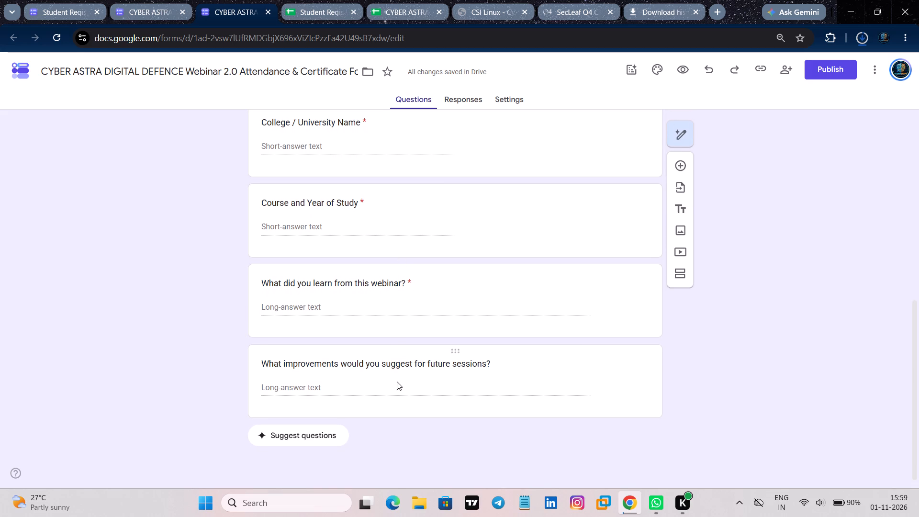
pyautogui.click(496, 107)
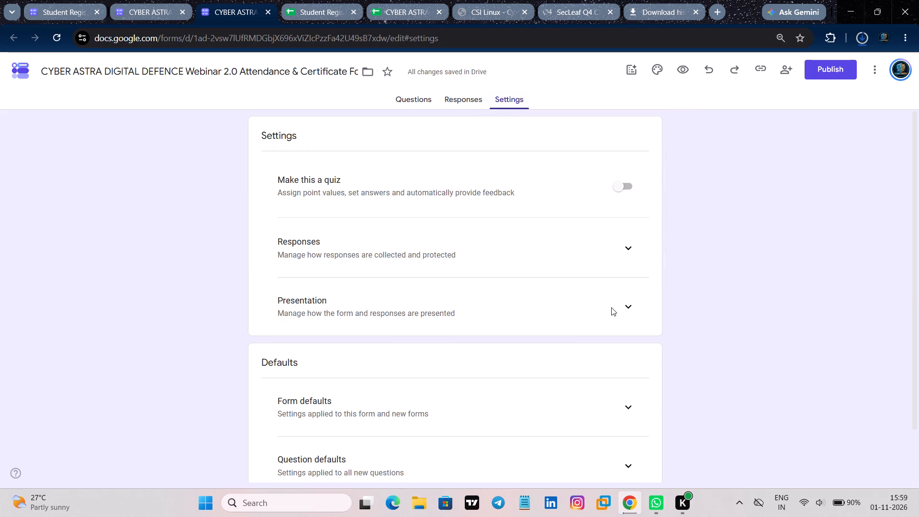
pyautogui.click(619, 311)
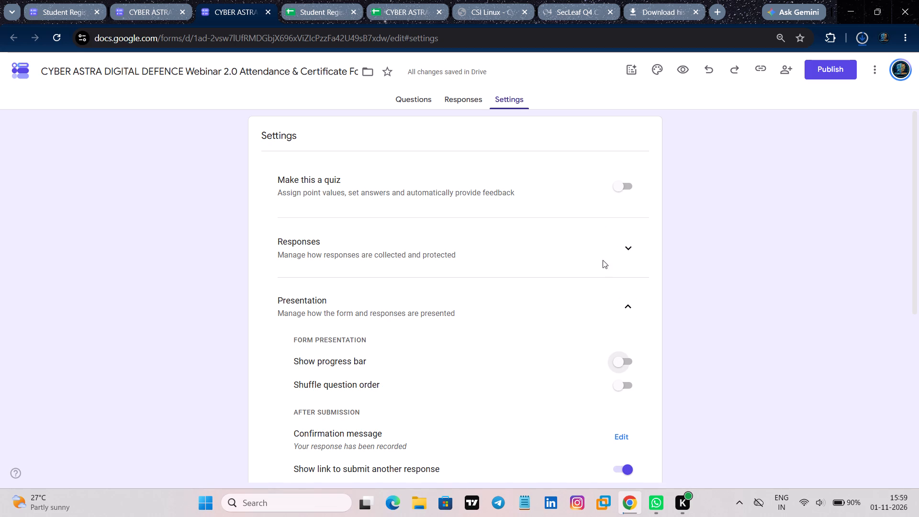
pyautogui.click(635, 247)
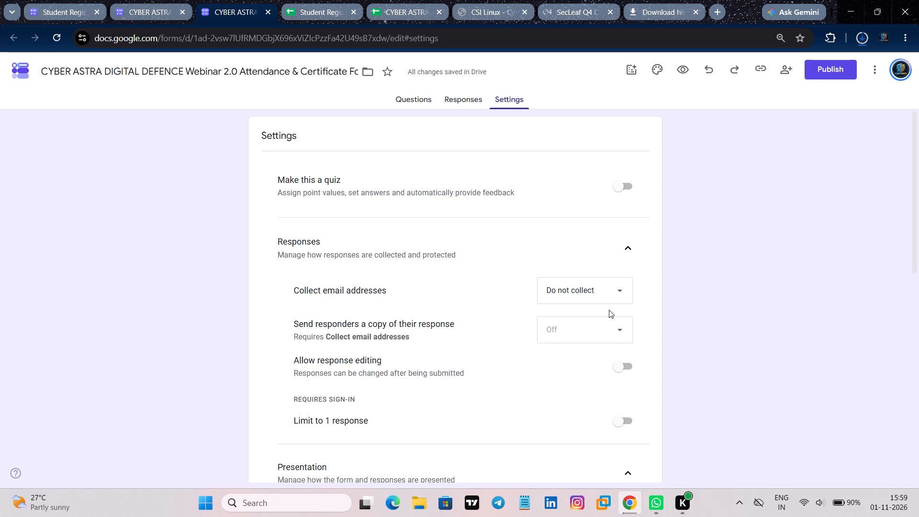
pyautogui.click(609, 298)
pyautogui.click(597, 315)
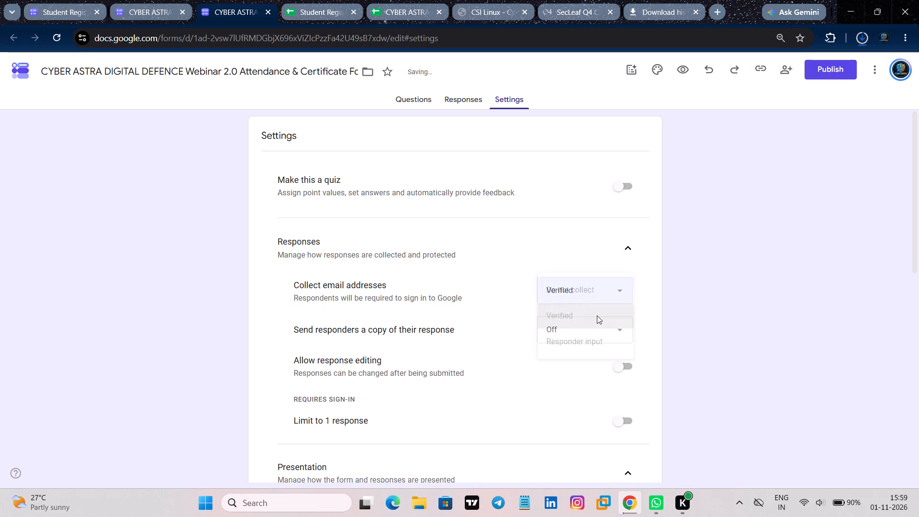
# Limit the copied Webinar 2.0 form to 1 response per respondent and allow response editing.
pyautogui.click(631, 418)
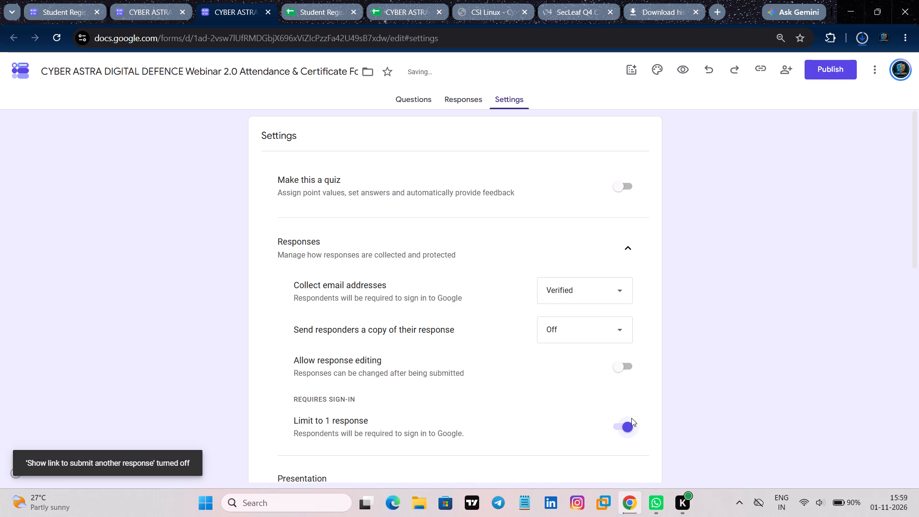
pyautogui.click(625, 368)
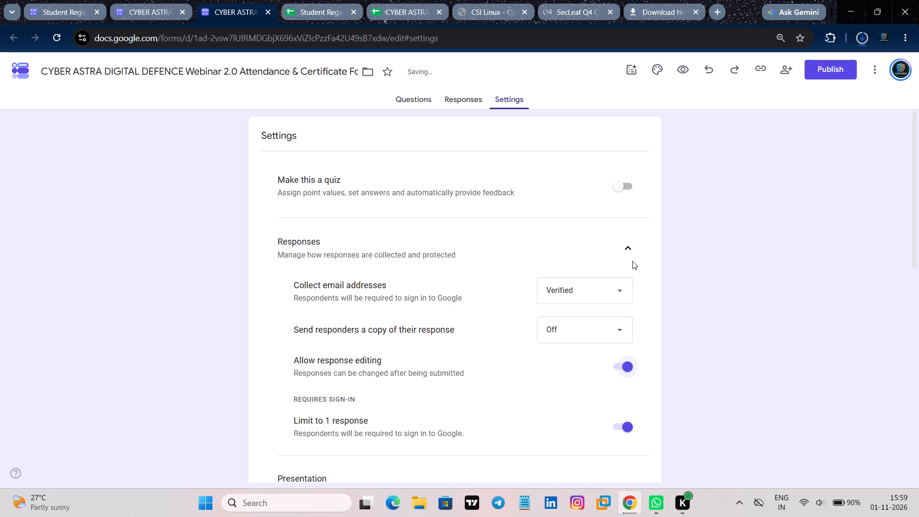
pyautogui.click(628, 249)
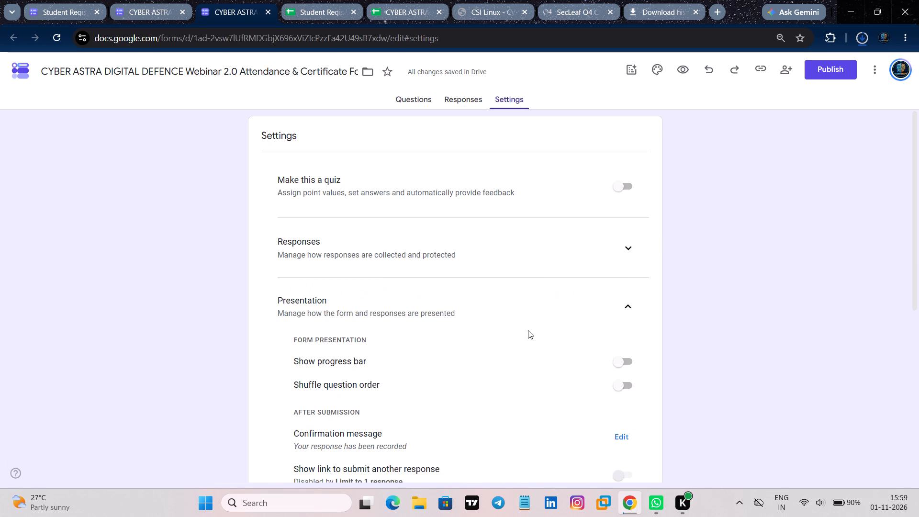
# Review the copied form's presentation settings, trying the link to submit another response, and check its responses and questions.
pyautogui.scroll(-3, 528, 330)
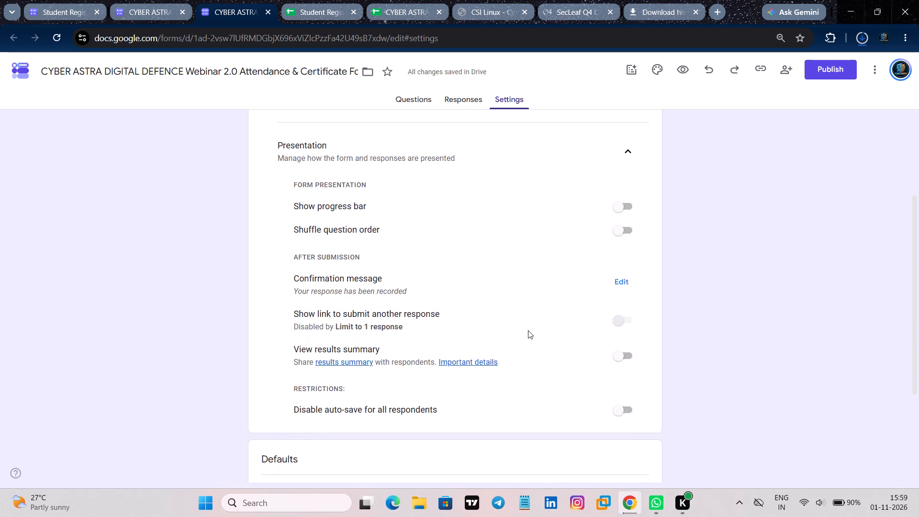
pyautogui.scroll(-2, 528, 330)
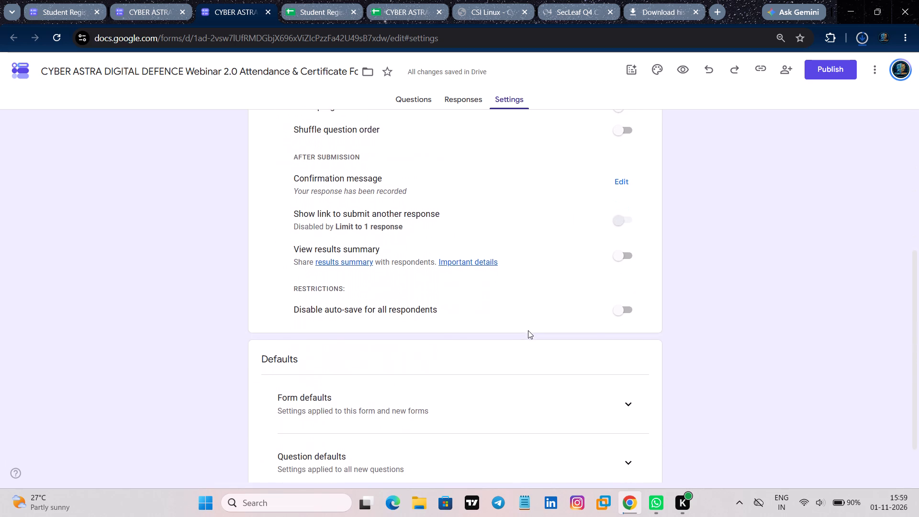
pyautogui.scroll(-1, 528, 330)
pyautogui.click(622, 218)
pyautogui.scroll(-3, 581, 303)
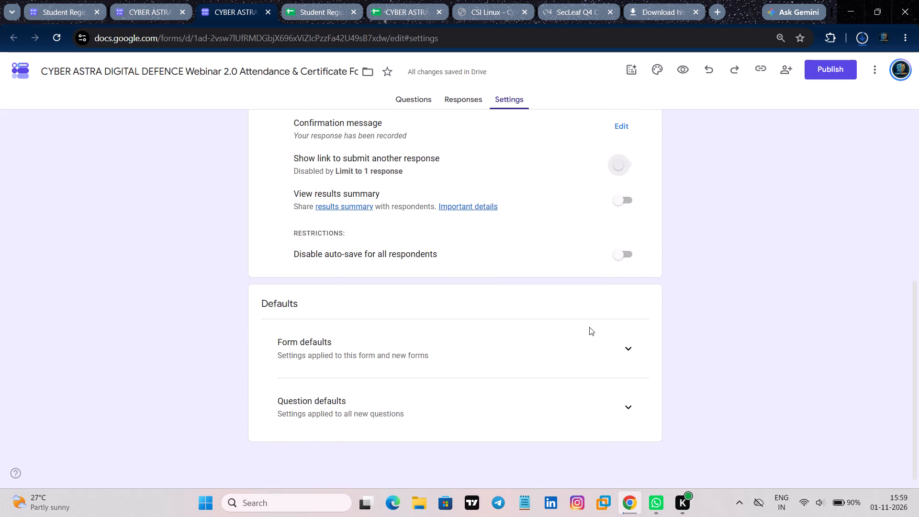
pyautogui.scroll(7, 589, 327)
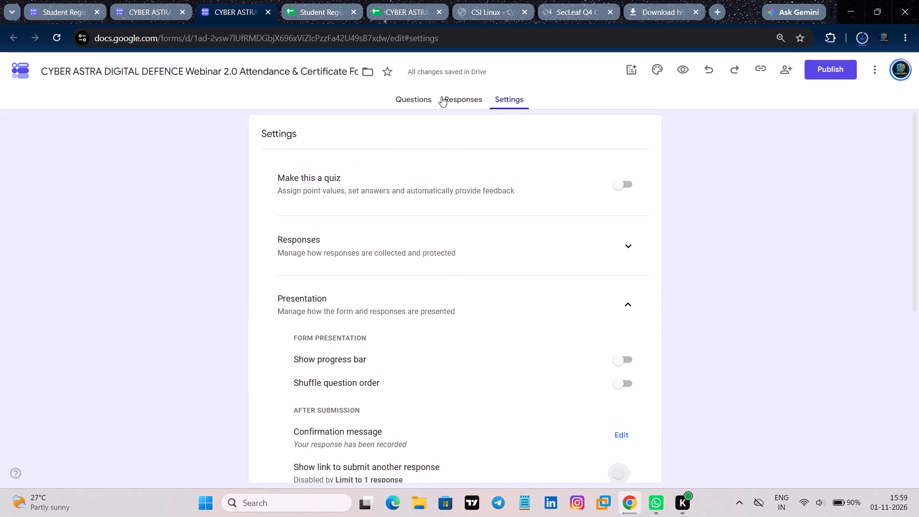
pyautogui.click(449, 96)
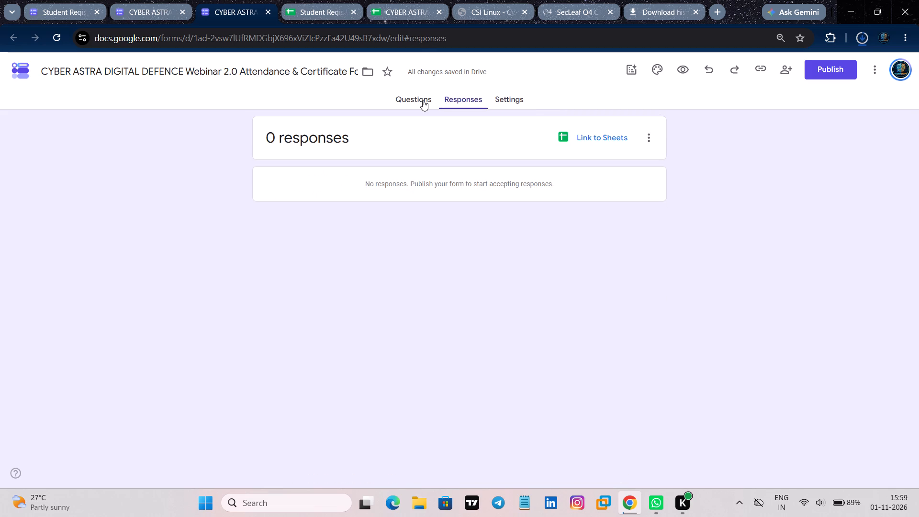
pyautogui.click(423, 100)
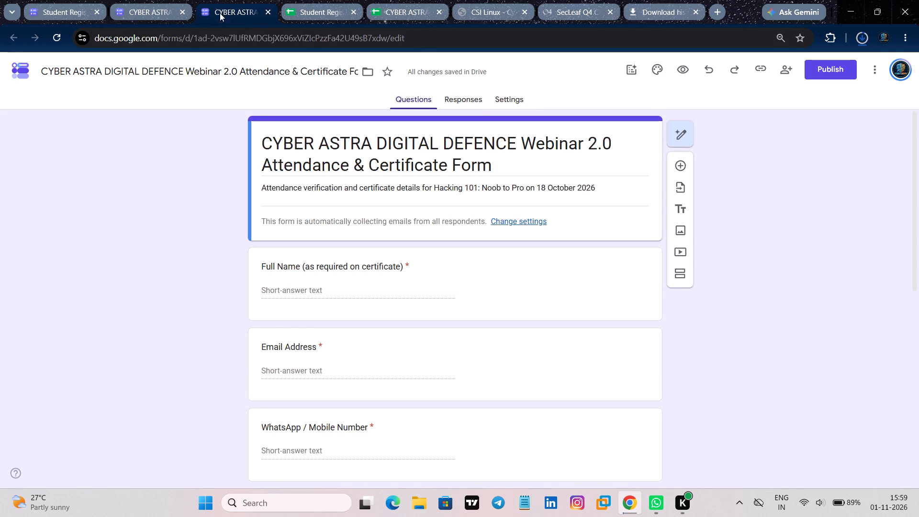
# Examine the original CYBER ASTRA webinar form's presentation settings and confirmation message, its responses and its questions for comparison.
pyautogui.click(163, 10)
pyautogui.click(516, 103)
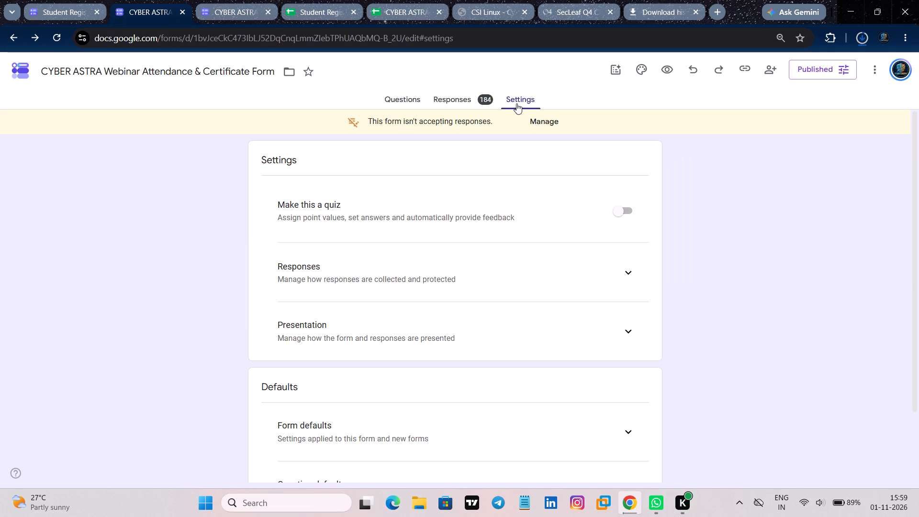
pyautogui.click(628, 339)
pyautogui.scroll(-3, 628, 339)
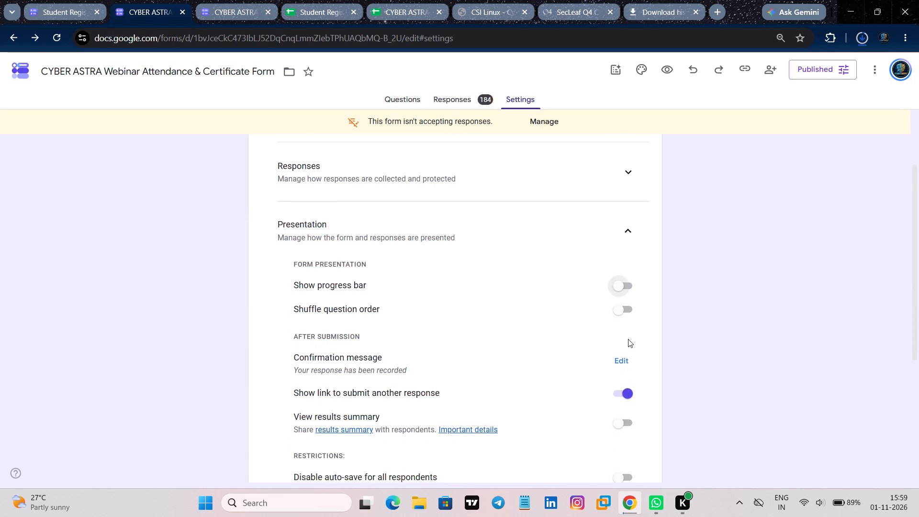
pyautogui.scroll(-1, 628, 339)
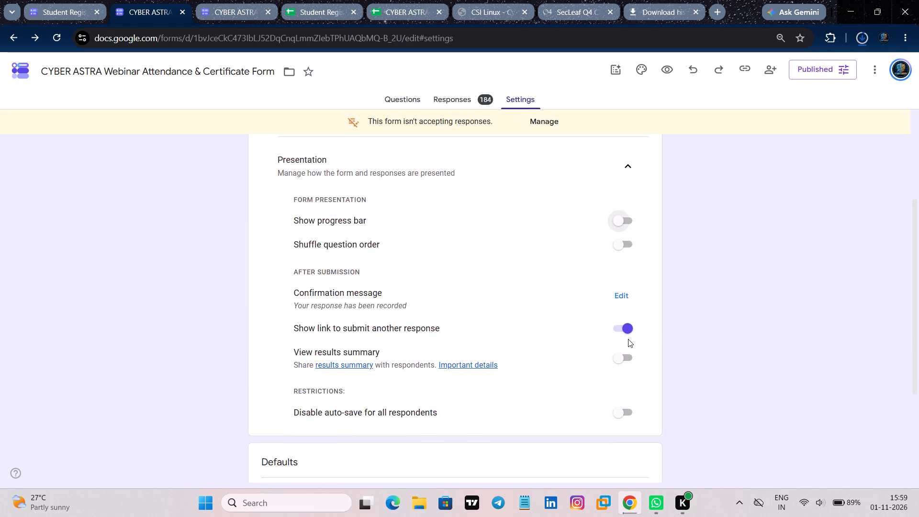
pyautogui.scroll(-1, 628, 339)
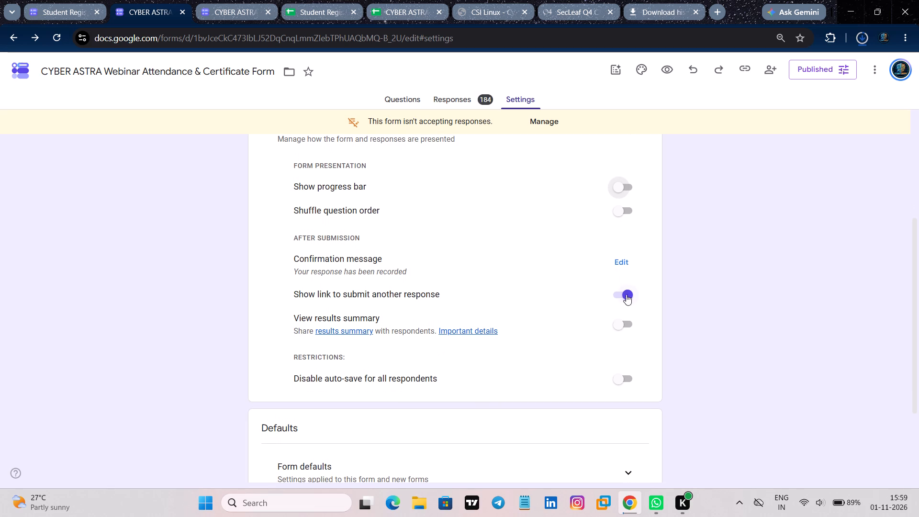
pyautogui.click(624, 255)
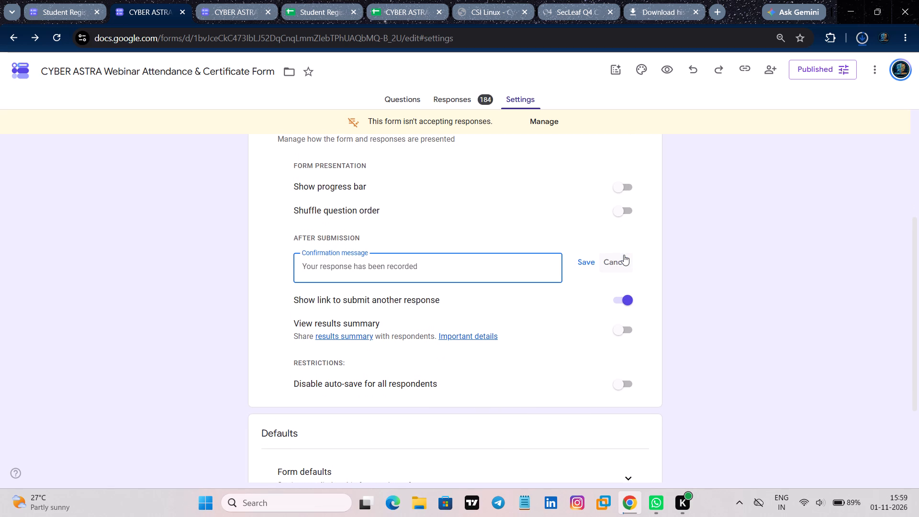
pyautogui.click(470, 101)
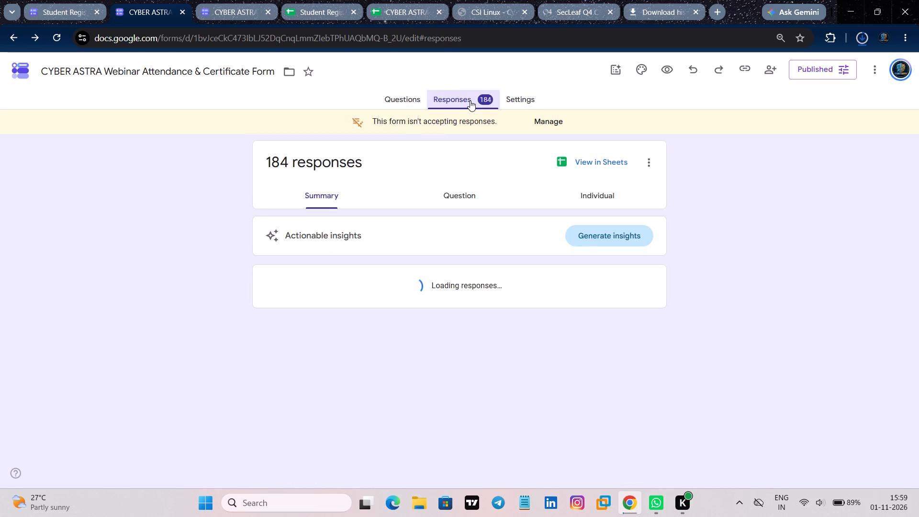
pyautogui.click(407, 99)
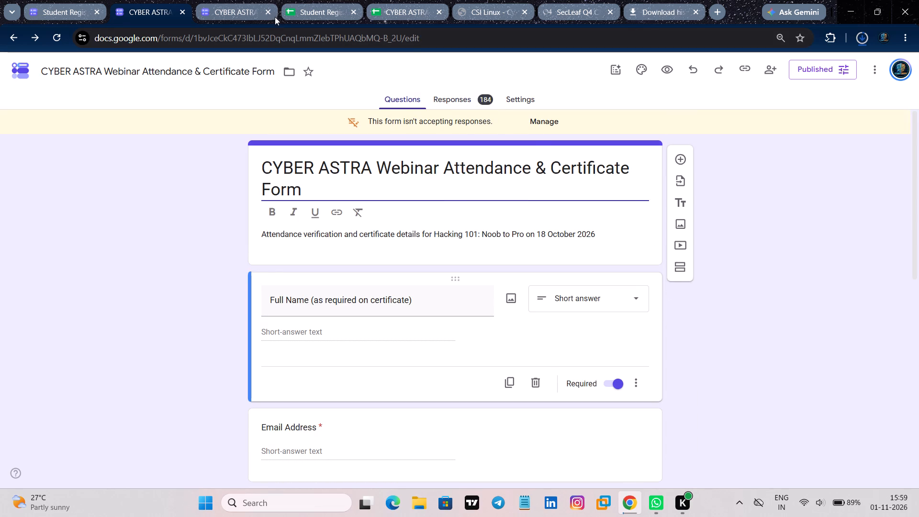
pyautogui.click(232, 11)
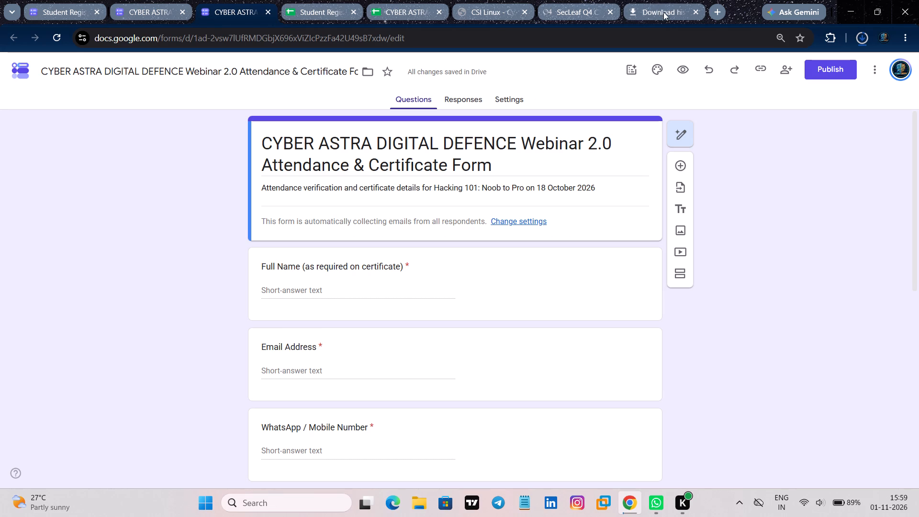
pyautogui.click(663, 12)
pyautogui.scroll(19, 512, 180)
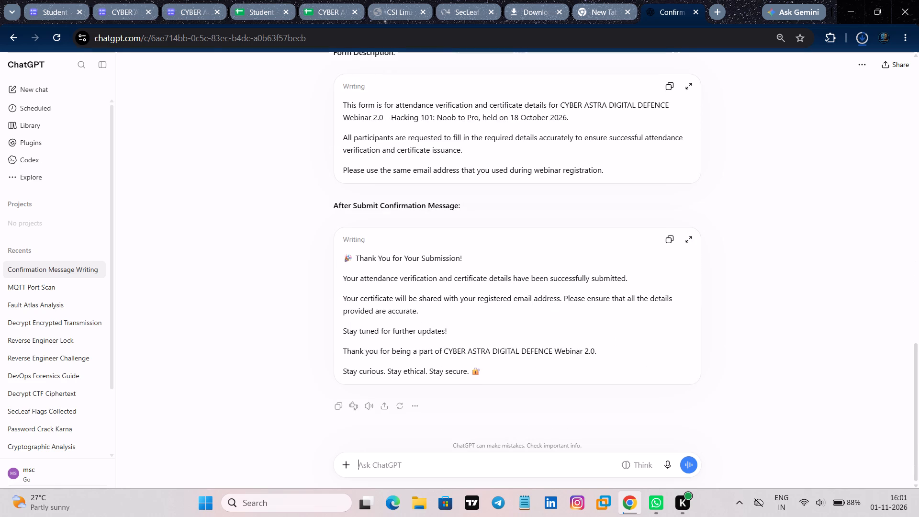
# Copy ChatGPT's "Thank You for Your Submission!" text and save it as the Webinar 2.0 form's confirmation message.
pyautogui.doubleClick(662, 239)
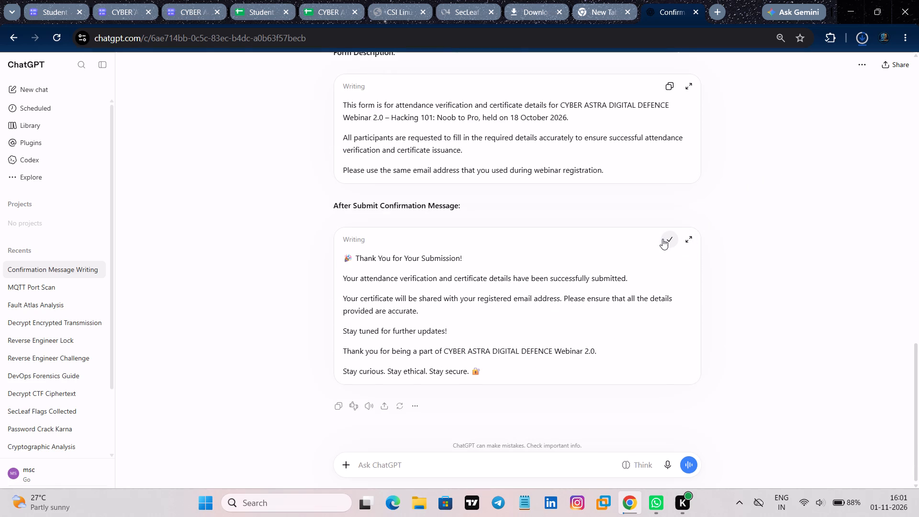
pyautogui.click(662, 239)
pyautogui.click(179, 7)
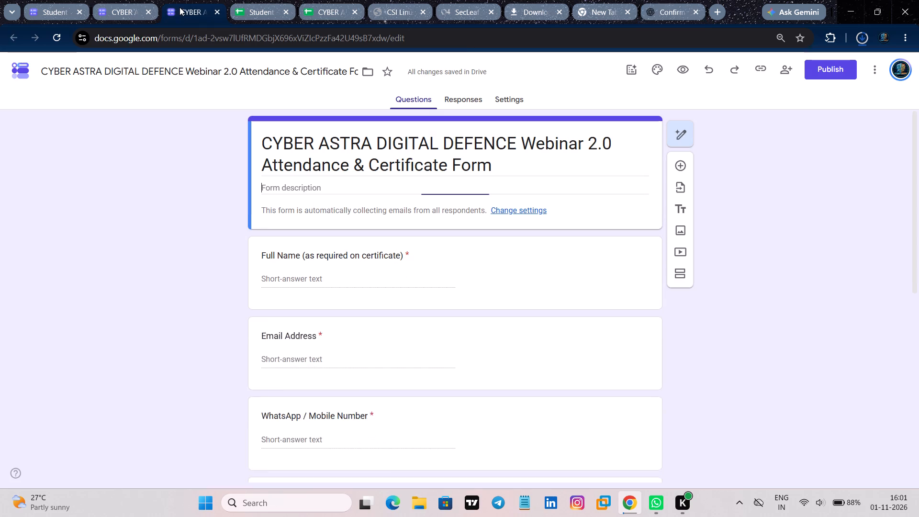
pyautogui.click(499, 101)
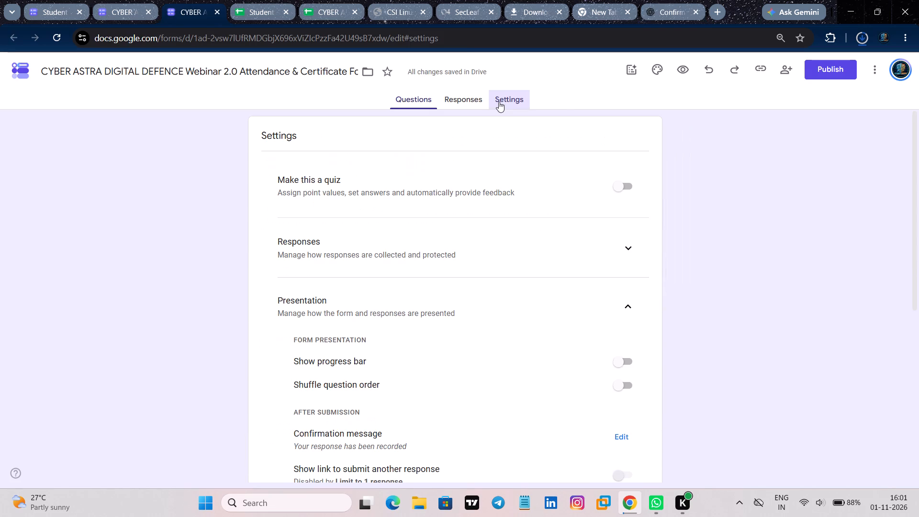
pyautogui.click(625, 429)
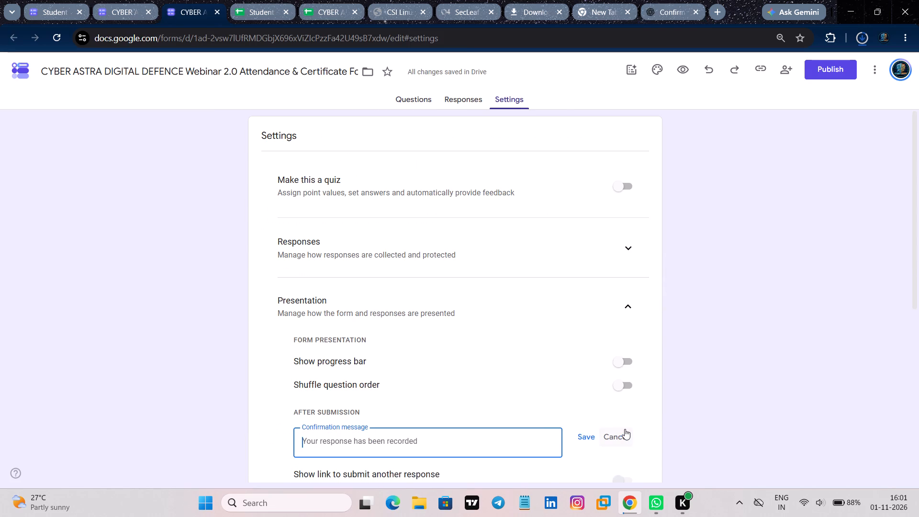
pyautogui.click(529, 442)
pyautogui.hotkey('ctrl', 'v')
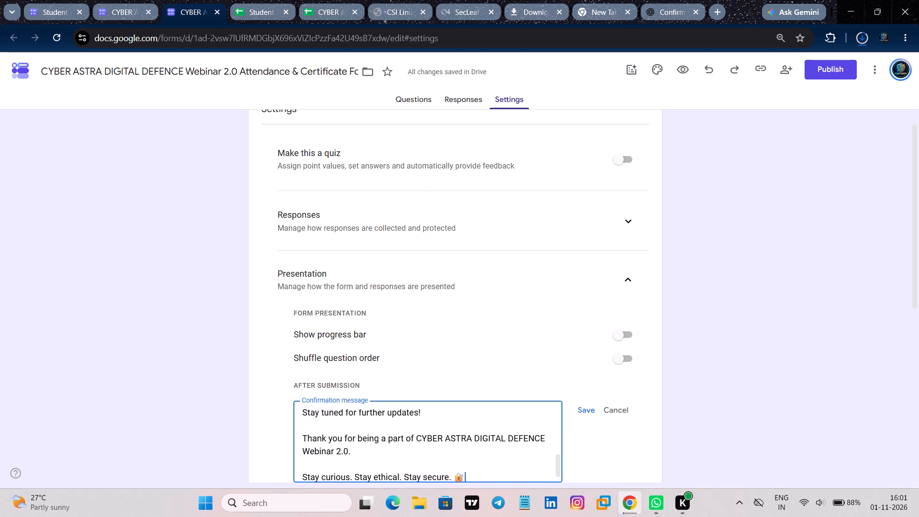
pyautogui.scroll(-1, 529, 442)
pyautogui.click(587, 407)
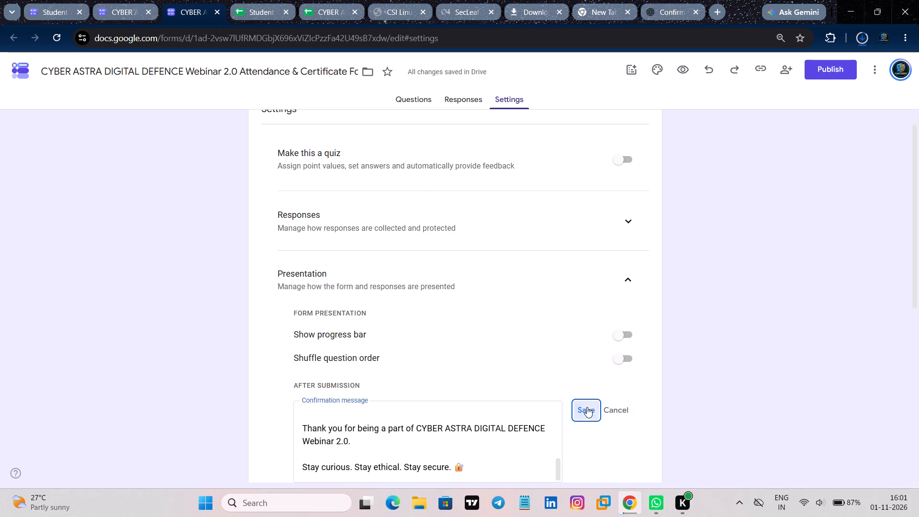
# Review the Webinar 2.0 form's settings for responses, presentation and defaults.
pyautogui.click(628, 223)
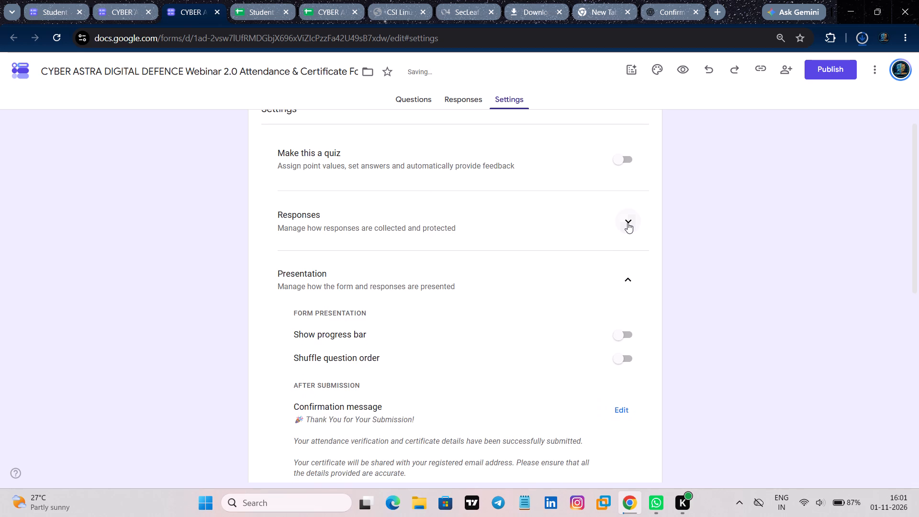
pyautogui.scroll(-2, 533, 358)
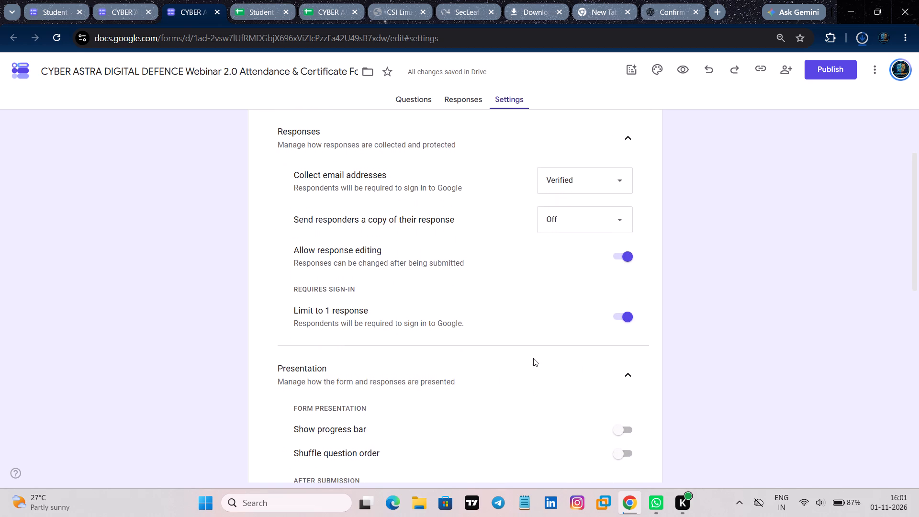
pyautogui.scroll(-3, 533, 358)
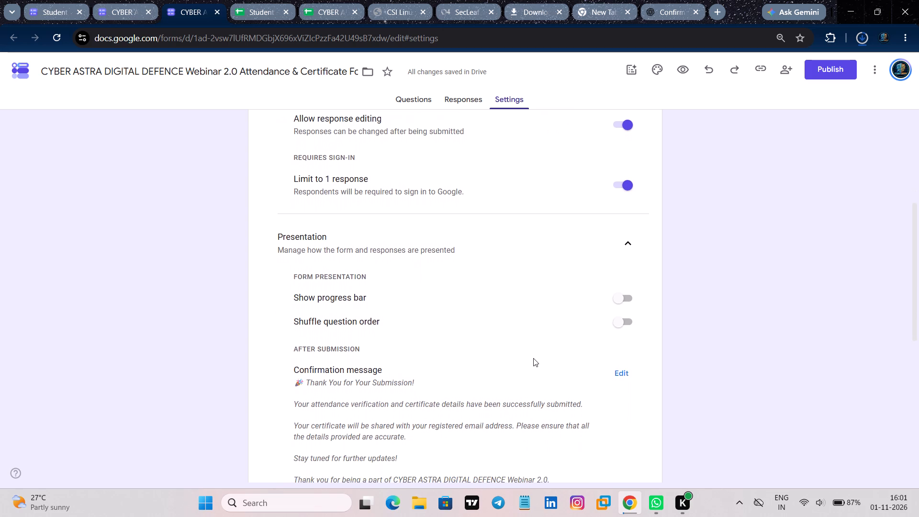
pyautogui.scroll(-4, 533, 358)
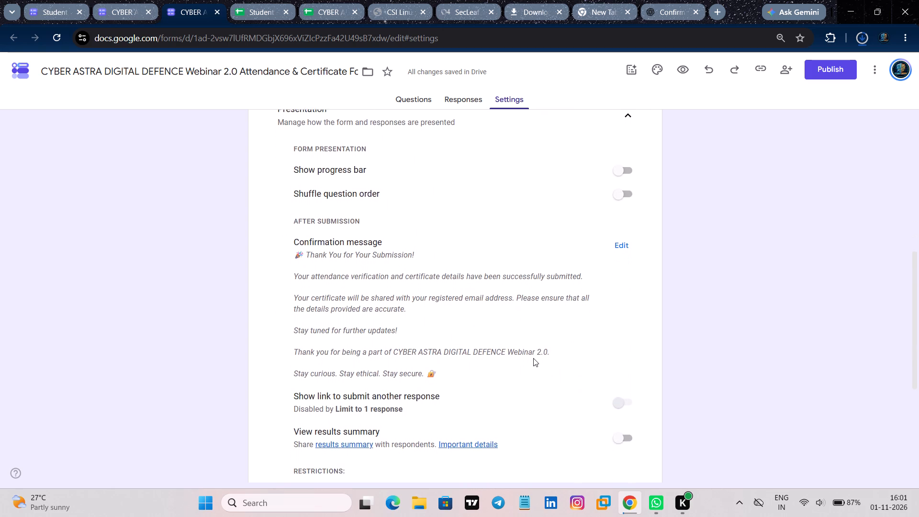
pyautogui.scroll(-2, 533, 358)
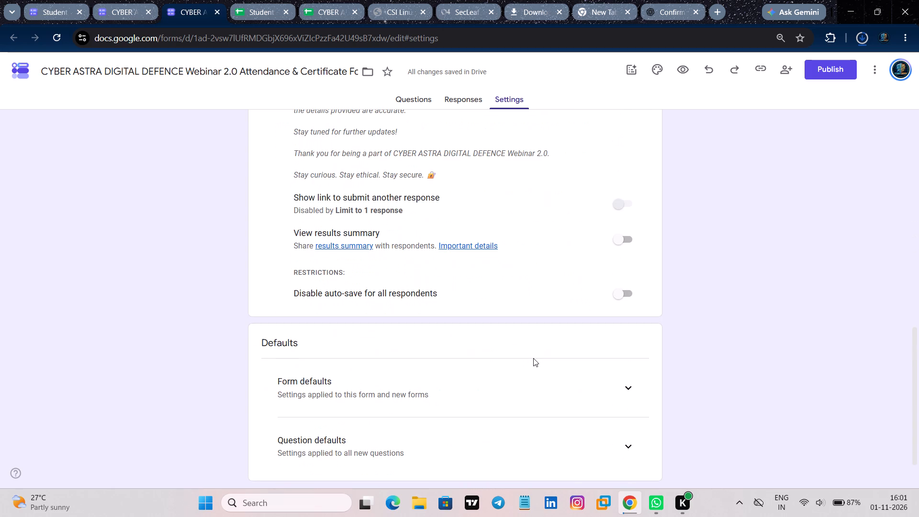
pyautogui.scroll(-9, 533, 358)
pyautogui.scroll(16, 533, 358)
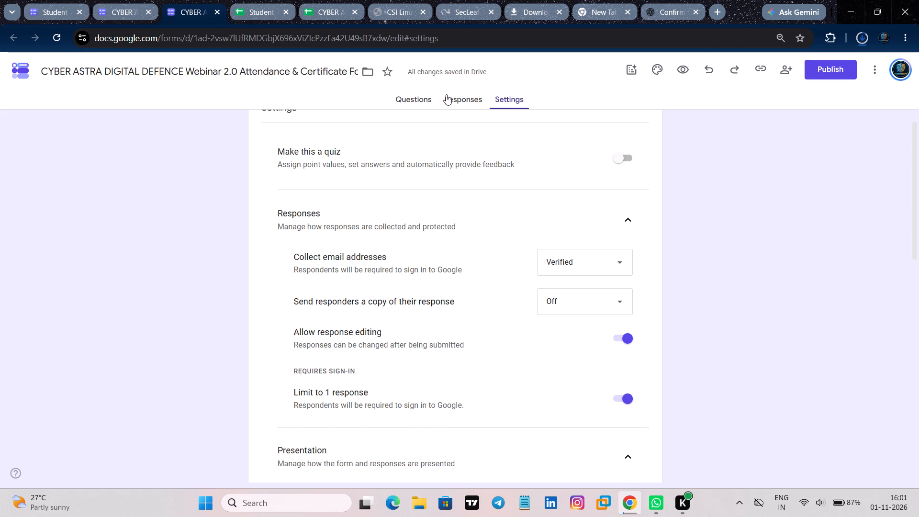
# Review all questions of the Webinar 2.0 form, from the full name to the suggestions for future sessions.
pyautogui.click(447, 97)
pyautogui.click(420, 98)
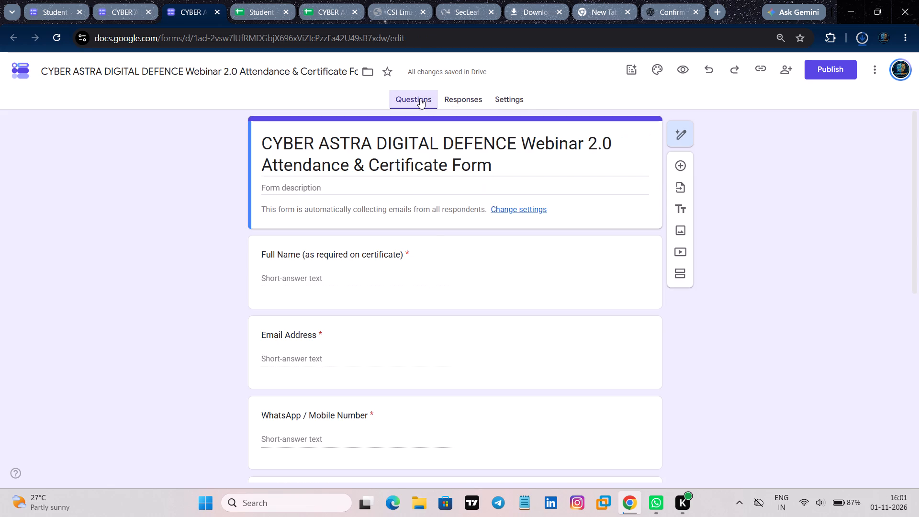
pyautogui.scroll(-3, 421, 301)
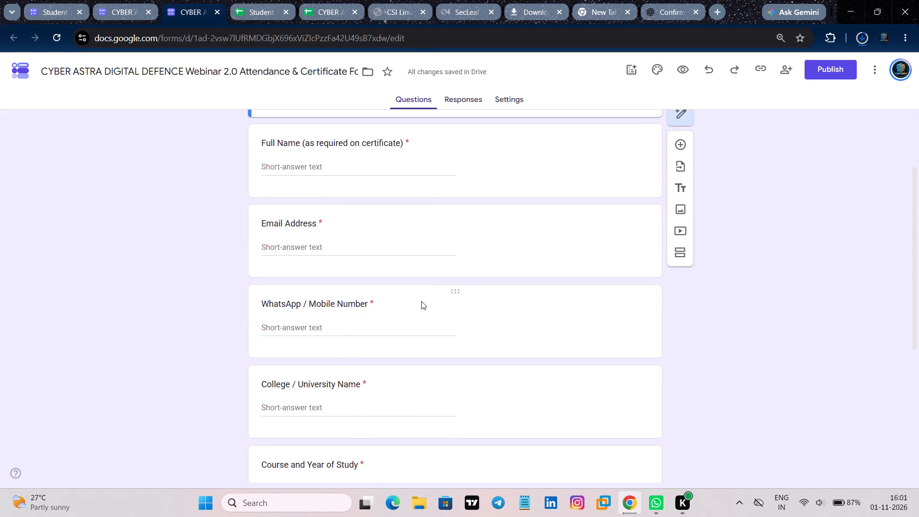
pyautogui.scroll(-4, 421, 301)
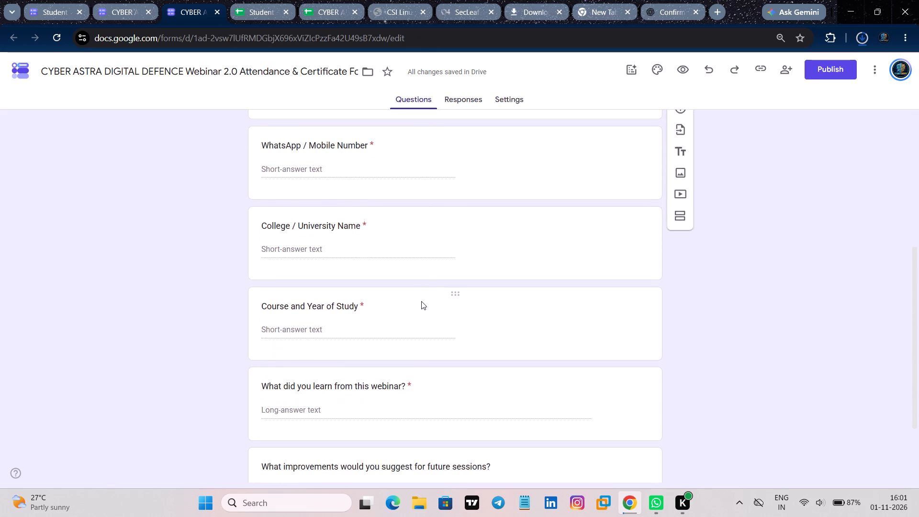
pyautogui.scroll(-3, 421, 301)
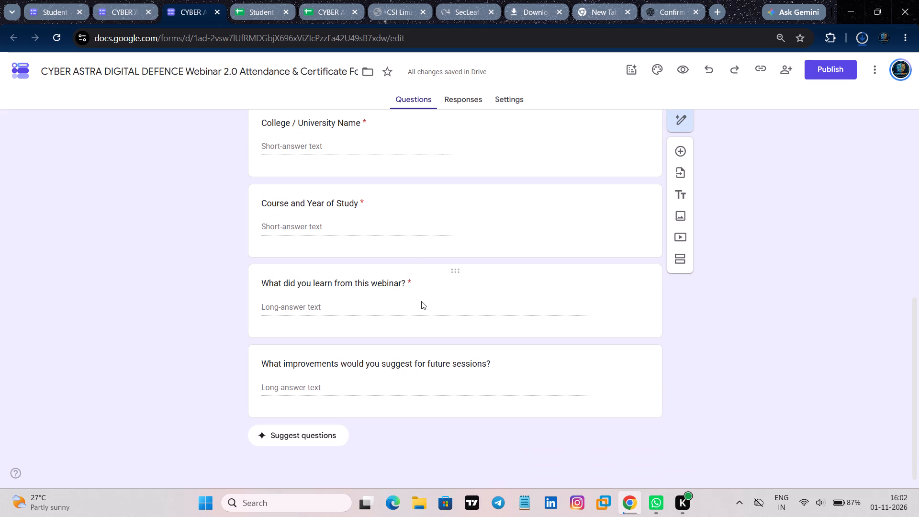
pyautogui.scroll(-1, 421, 301)
pyautogui.scroll(6, 340, 282)
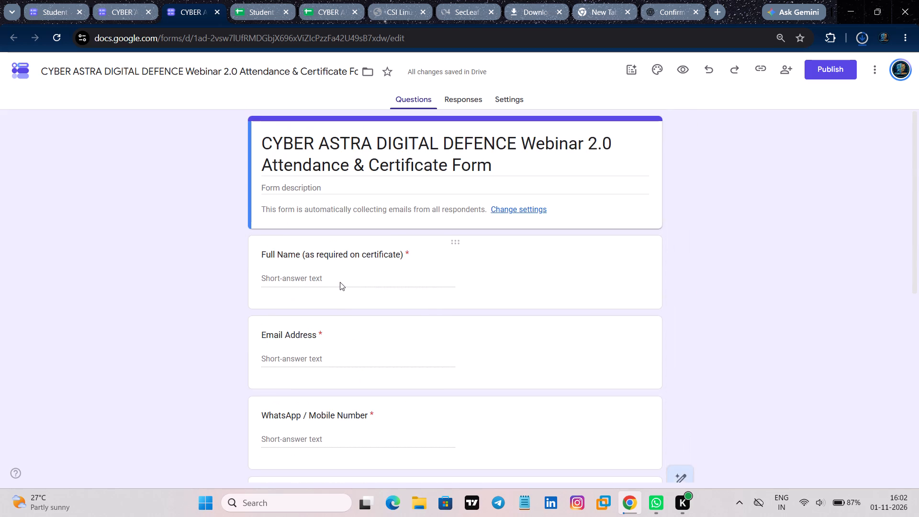
pyautogui.scroll(-2, 256, 263)
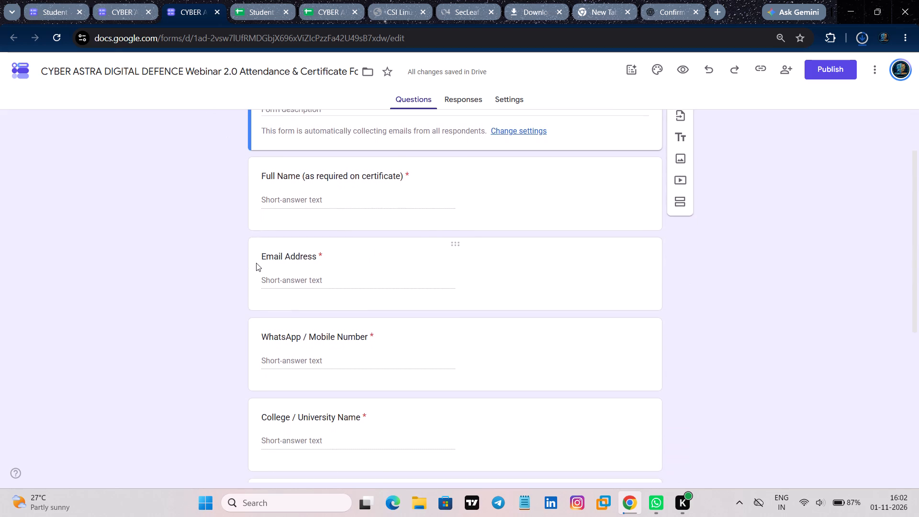
pyautogui.scroll(-4, 256, 263)
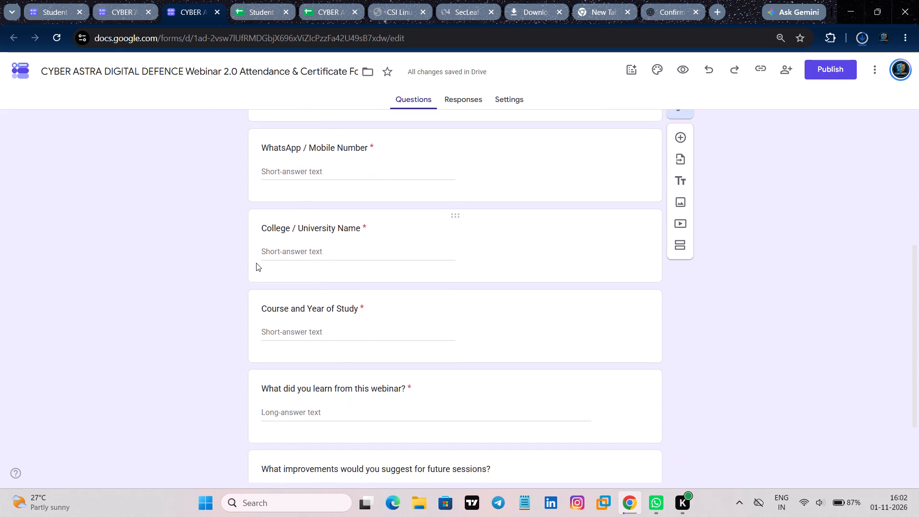
pyautogui.scroll(-2, 256, 263)
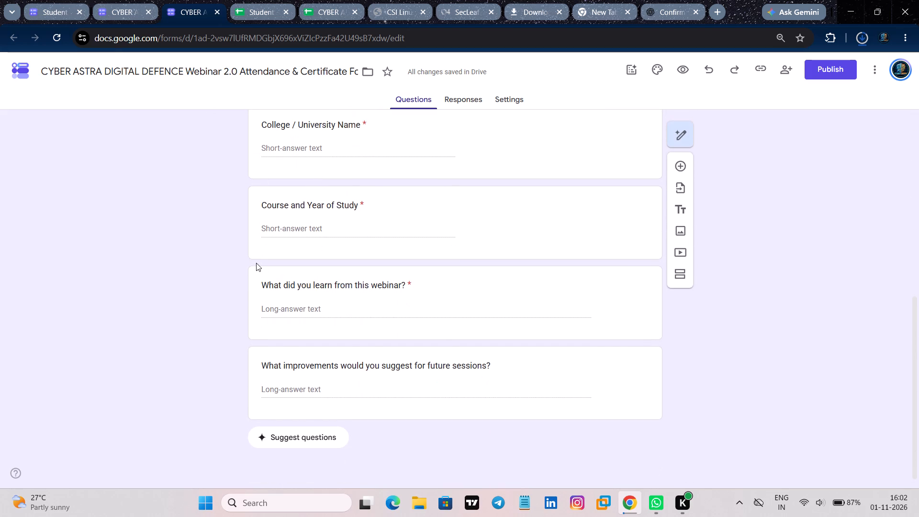
# Examine the questions of the earlier CYBER ASTRA Webinar Attendance & Certificate Form and of the Student Registration Form for comparison.
pyautogui.click(118, 12)
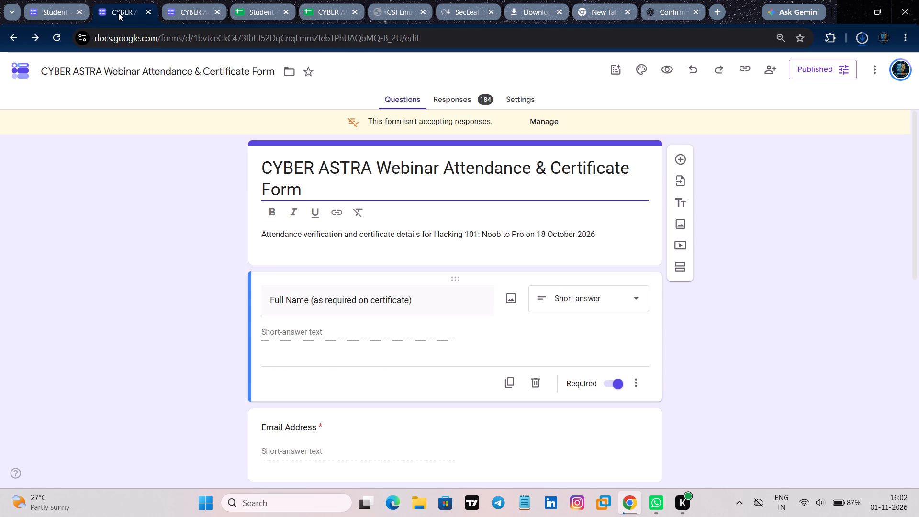
pyautogui.scroll(-8, 503, 390)
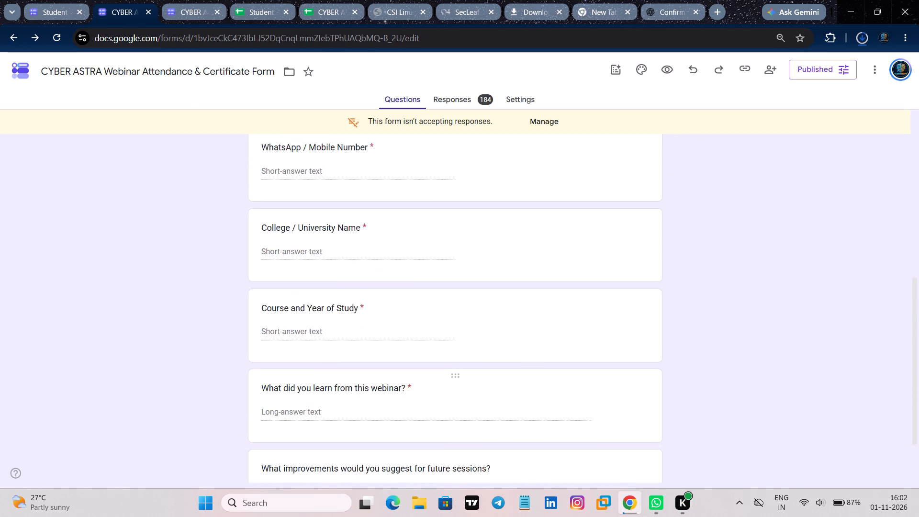
pyautogui.scroll(-3, 503, 390)
pyautogui.click(48, 11)
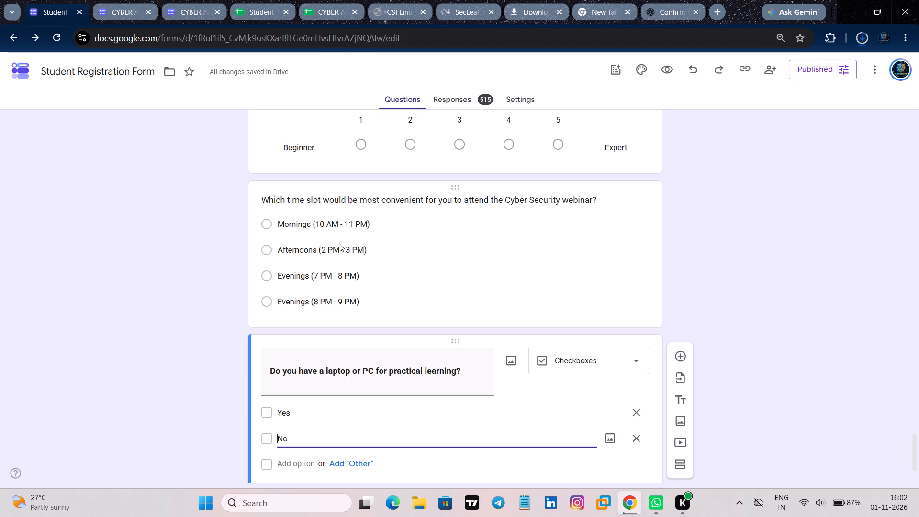
pyautogui.scroll(4, 378, 281)
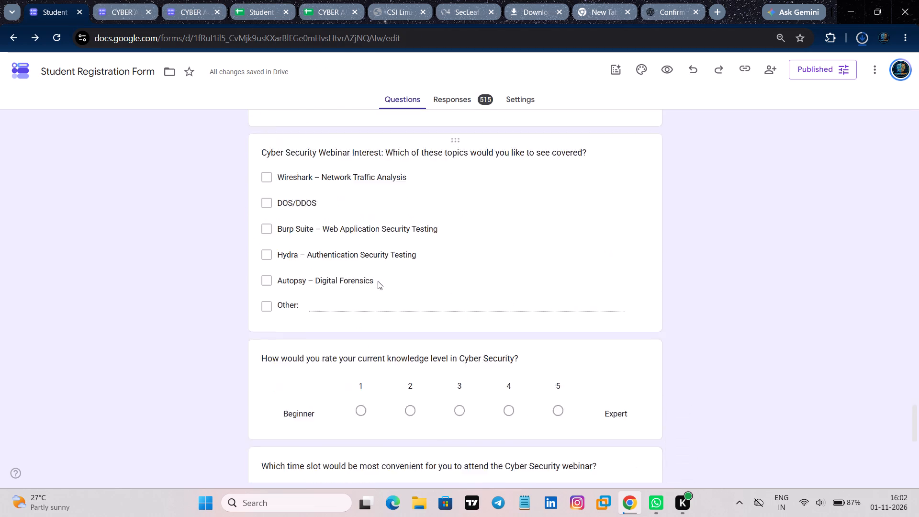
pyautogui.scroll(4, 378, 281)
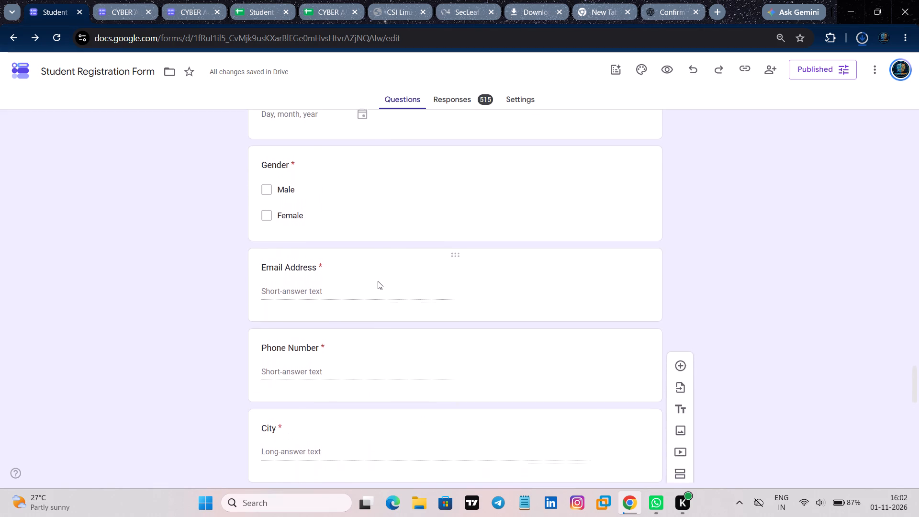
pyautogui.scroll(5, 378, 281)
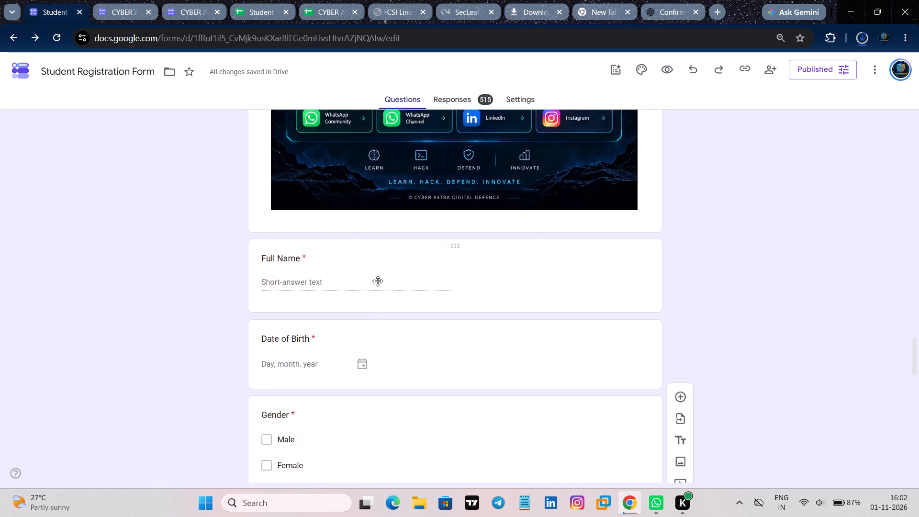
pyautogui.scroll(4, 378, 281)
# Recheck the Webinar 2.0 form's header, settings and responses.
pyautogui.click(174, 7)
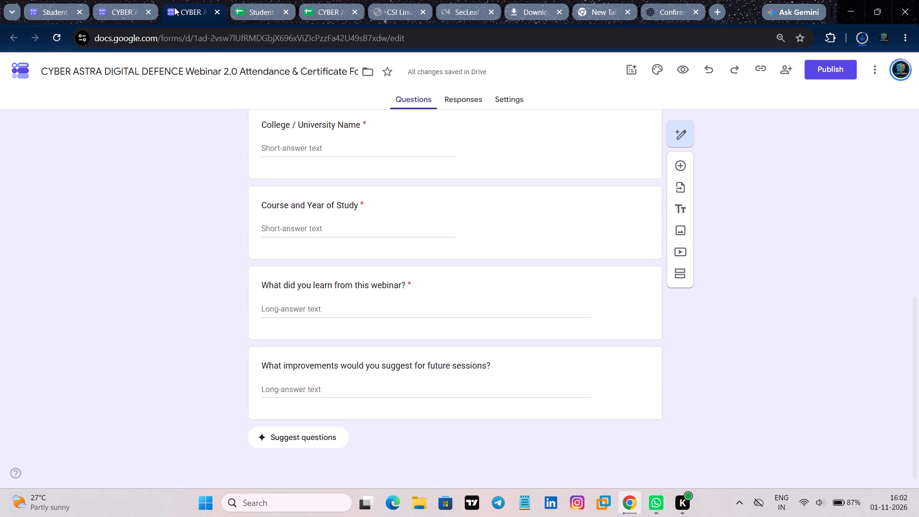
pyautogui.scroll(11, 558, 180)
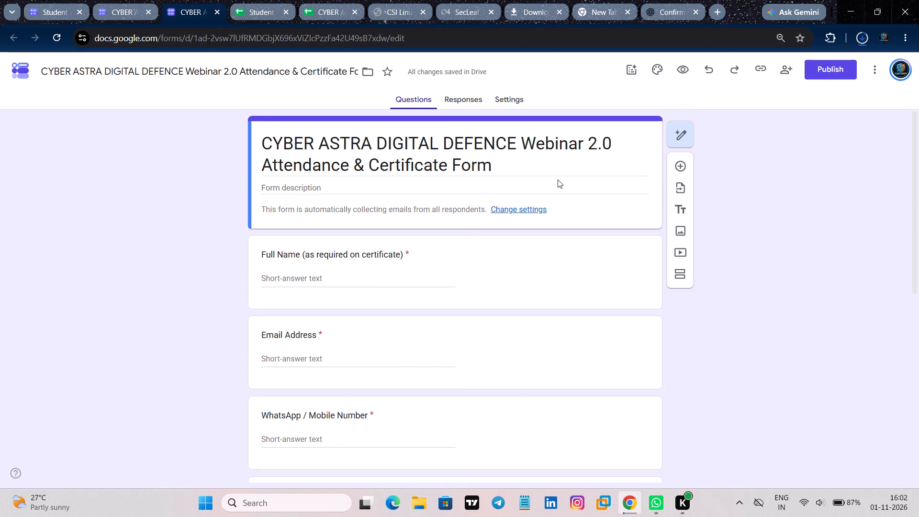
pyautogui.click(507, 95)
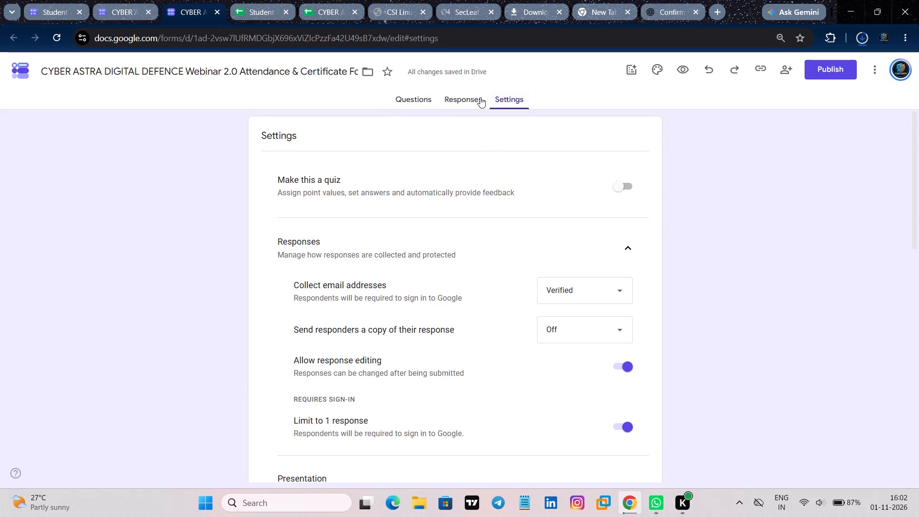
pyautogui.click(457, 99)
pyautogui.click(417, 94)
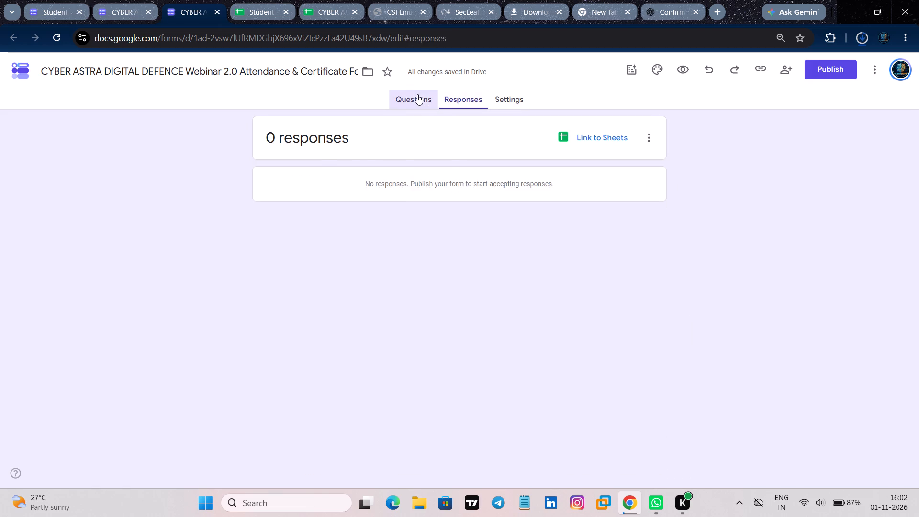
# Copy the Student Registration Form's heading lines "CYBER ASTRA DIGITAL DEFENCE PRESENTS" through "Strengthening Digital Defence & Cybersecurity" into the Webinar 2.0 form's description.
pyautogui.click(56, 6)
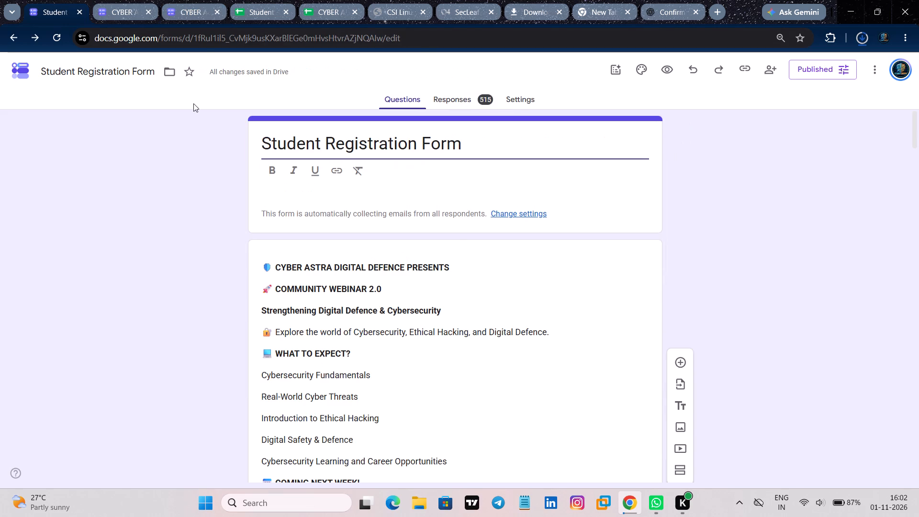
pyautogui.scroll(-3, 309, 264)
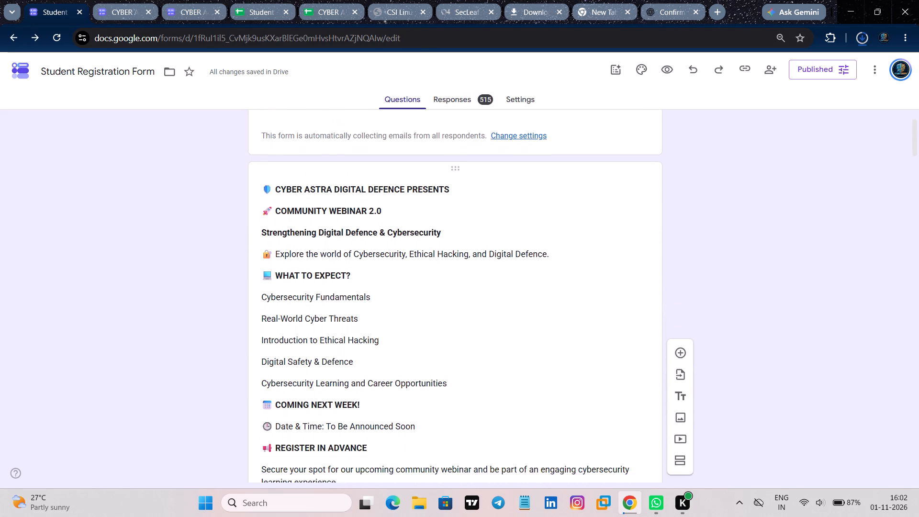
pyautogui.scroll(-1, 309, 264)
pyautogui.moveTo(273, 169); pyautogui.dragTo(278, 172)
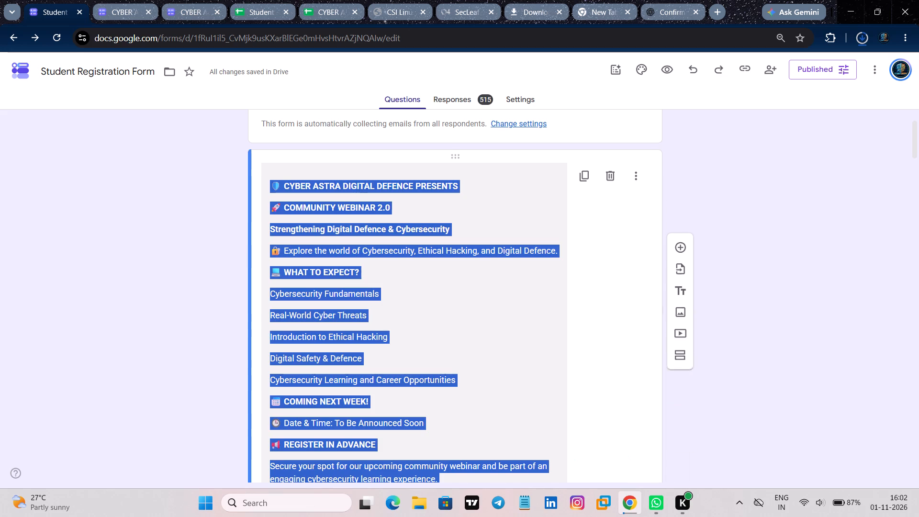
pyautogui.moveTo(278, 172); pyautogui.dragTo(370, 208)
pyautogui.click(370, 208)
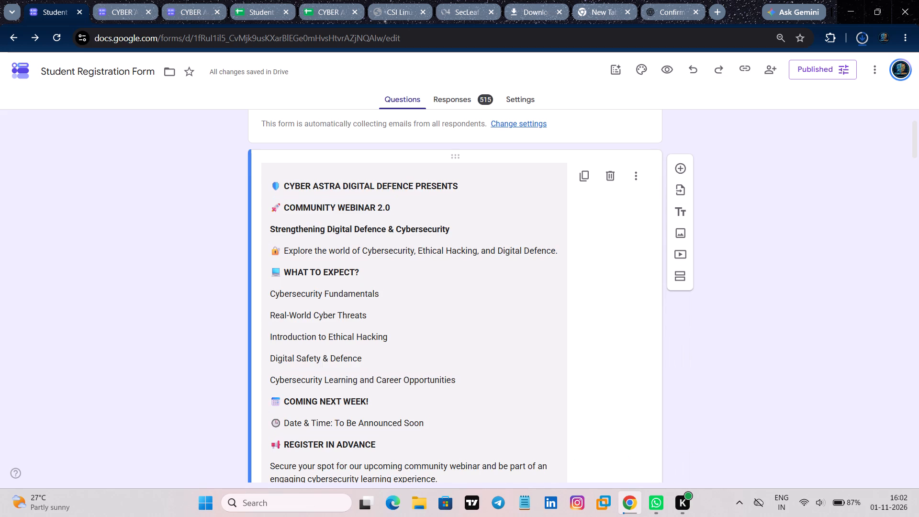
pyautogui.moveTo(459, 228); pyautogui.dragTo(278, 180)
pyautogui.hotkey('ctrl', 'c')
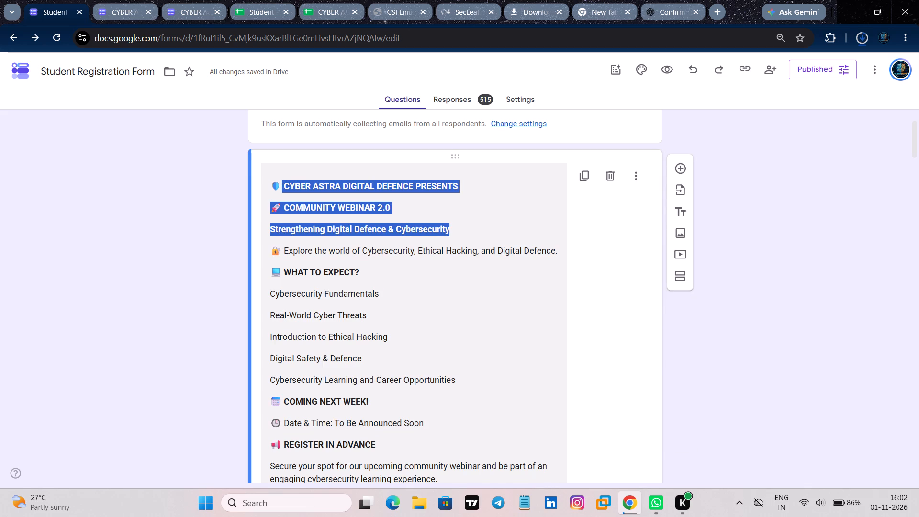
pyautogui.click(193, 15)
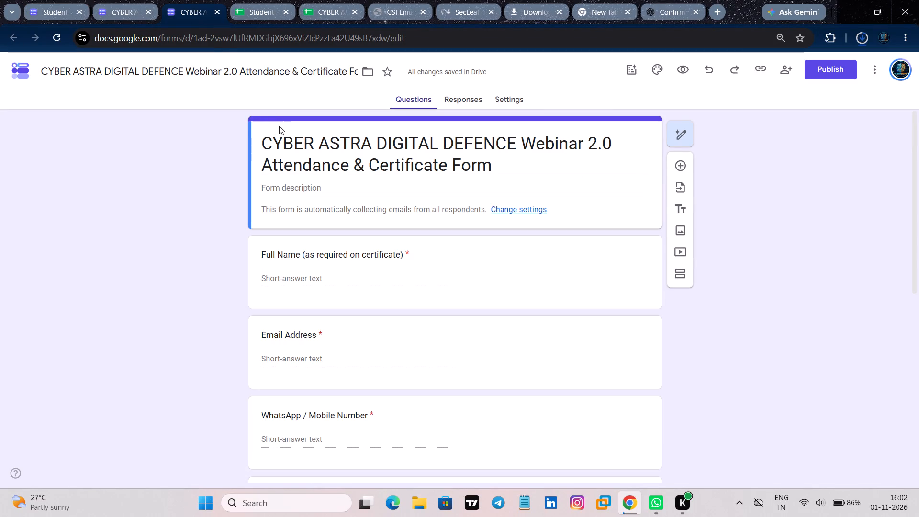
pyautogui.click(297, 184)
pyautogui.hotkey('ctrl', 'v')
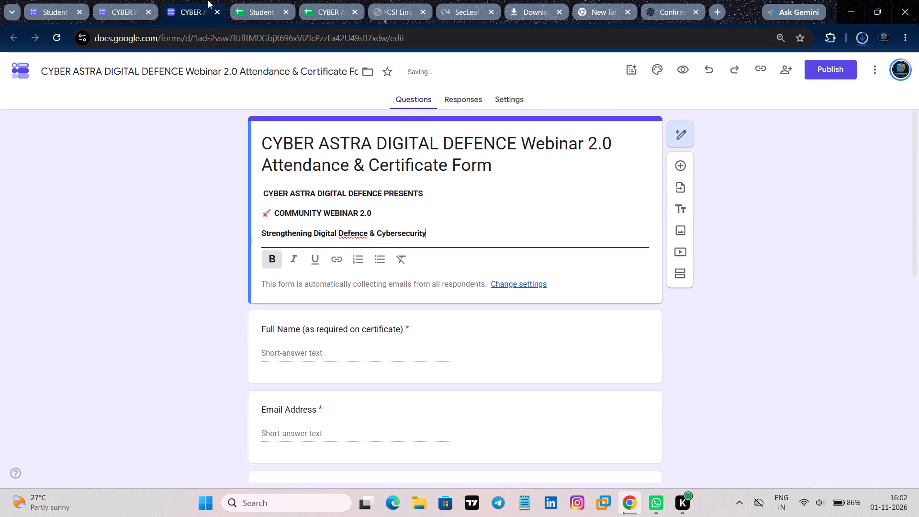
# Check the rest of the Student Registration Form's announcement text and revisit the Webinar 2.0 form's settings.
pyautogui.click(56, 6)
pyautogui.scroll(-2, 403, 387)
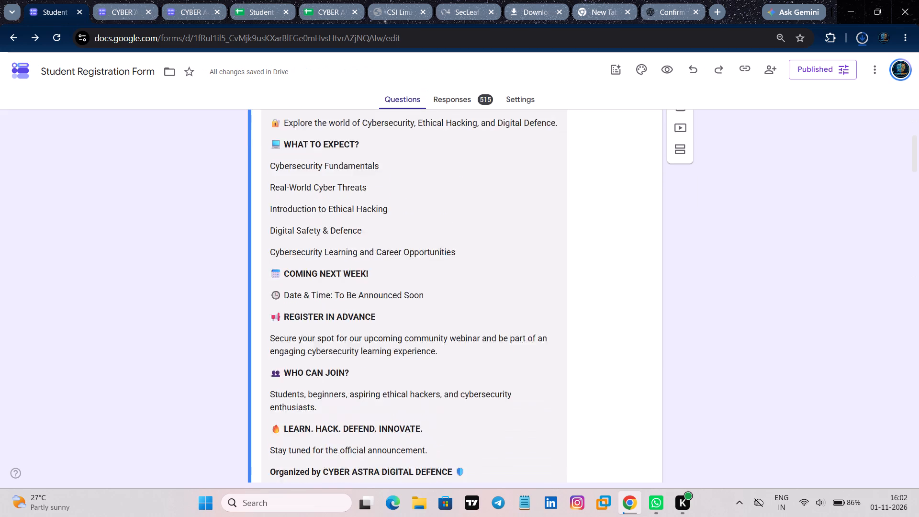
pyautogui.scroll(-2, 403, 387)
pyautogui.scroll(5, 403, 387)
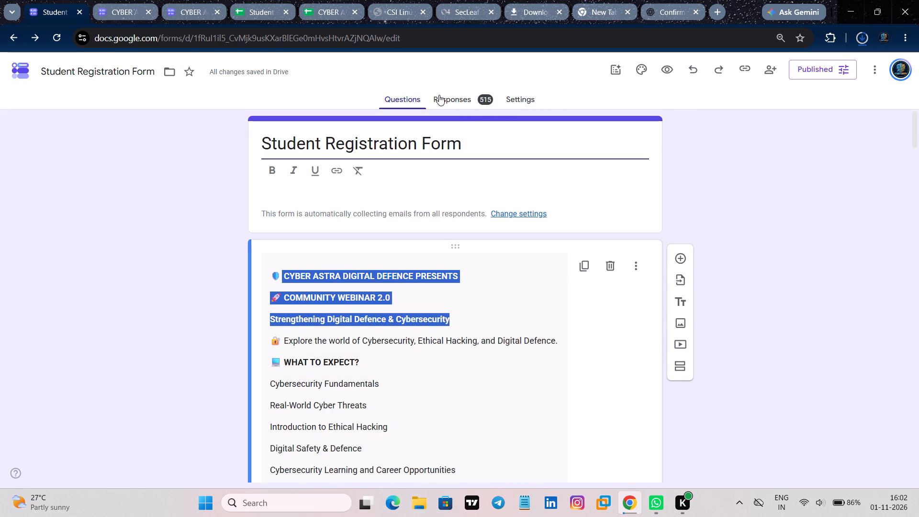
pyautogui.click(179, 3)
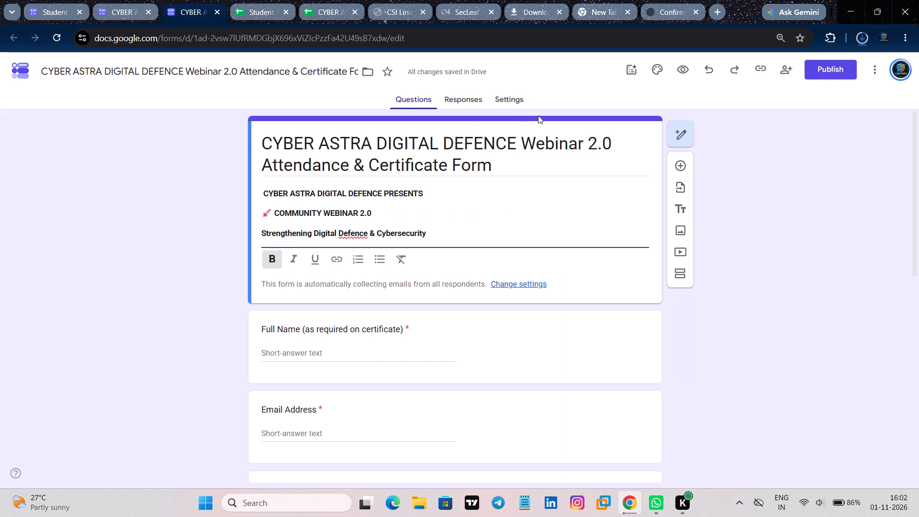
pyautogui.click(512, 97)
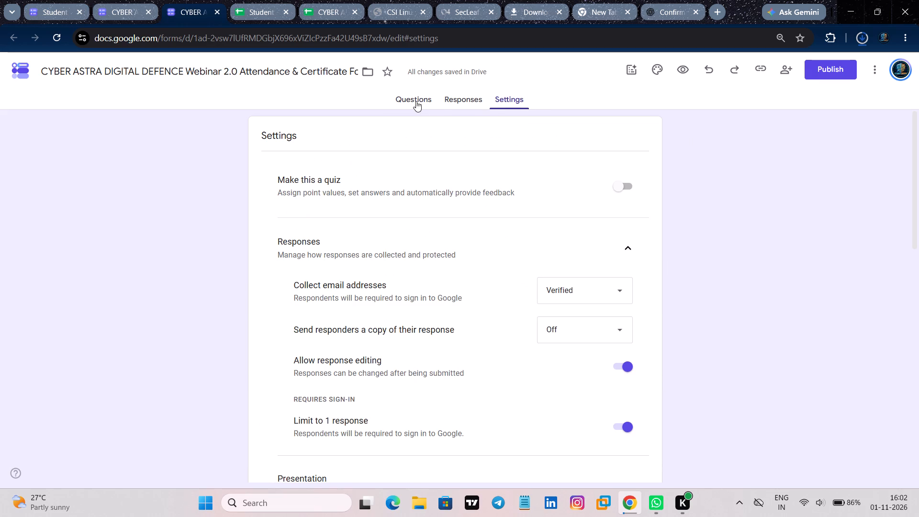
# Start publishing the Webinar 2.0 form from its questions view and review the responder access options without changing them.
pyautogui.click(425, 110)
pyautogui.click(414, 92)
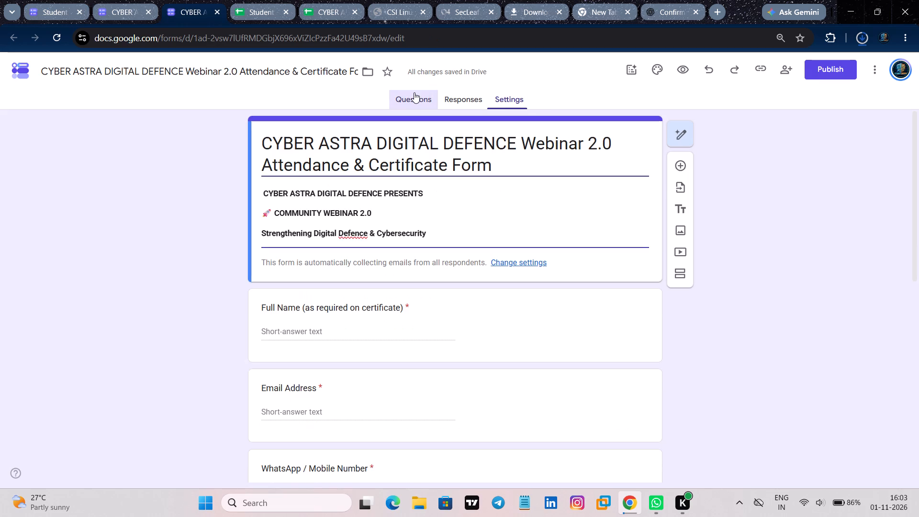
pyautogui.click(809, 67)
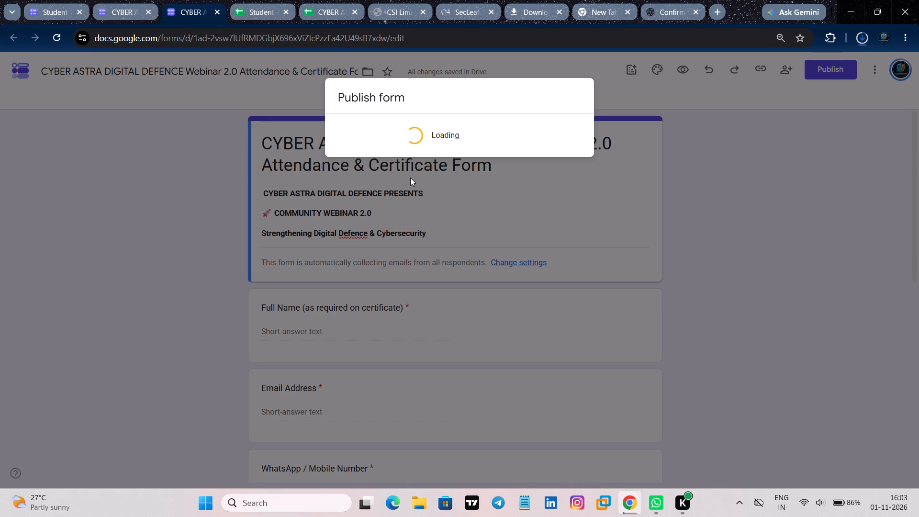
pyautogui.click(564, 155)
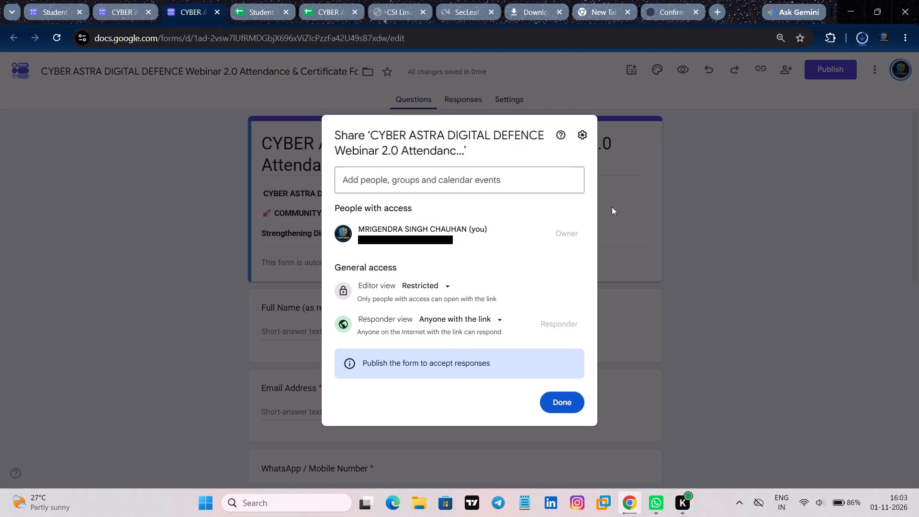
pyautogui.click(481, 324)
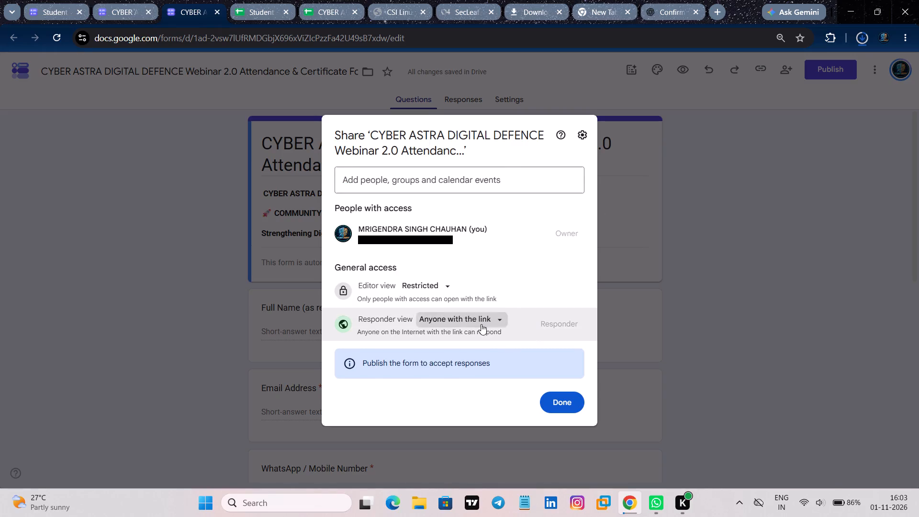
pyautogui.click(478, 318)
pyautogui.click(478, 318)
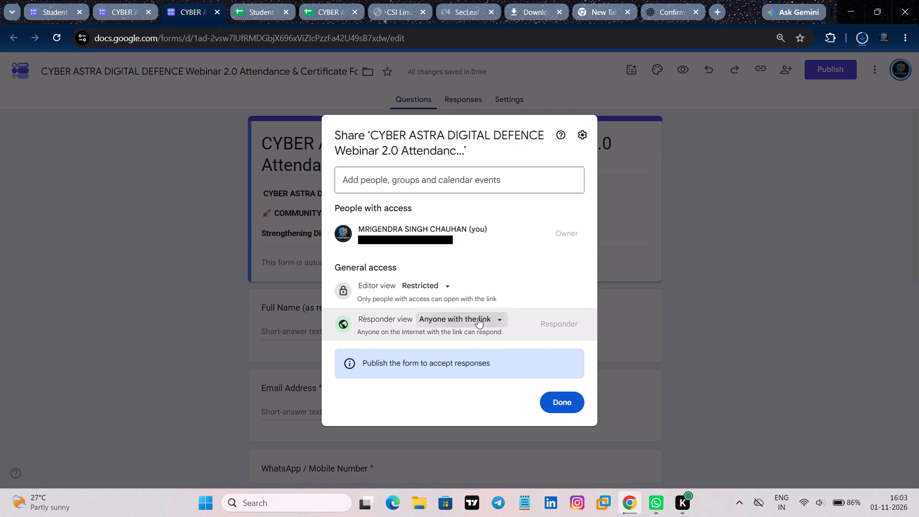
pyautogui.click(478, 318)
pyautogui.click(401, 329)
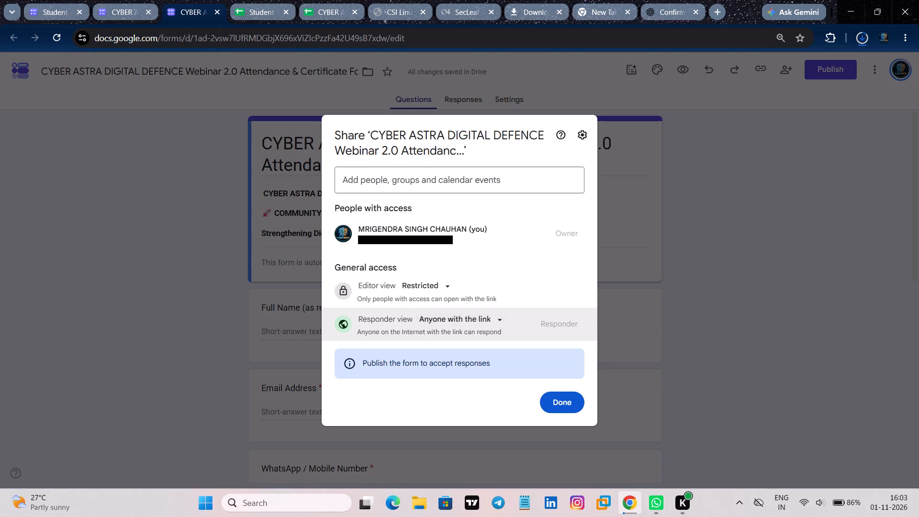
pyautogui.click(424, 375)
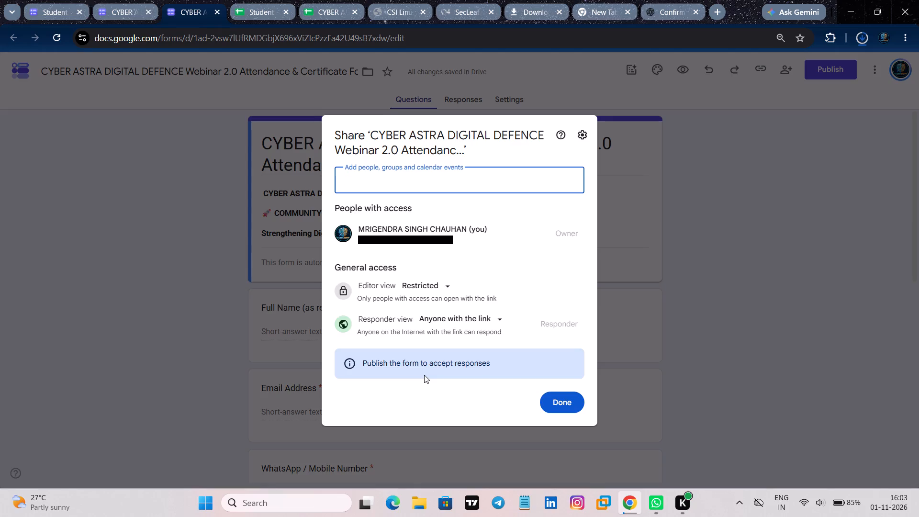
# Check the published options of the earlier CYBER ASTRA Webinar Attendance & Certificate Form for comparison.
pyautogui.click(113, 21)
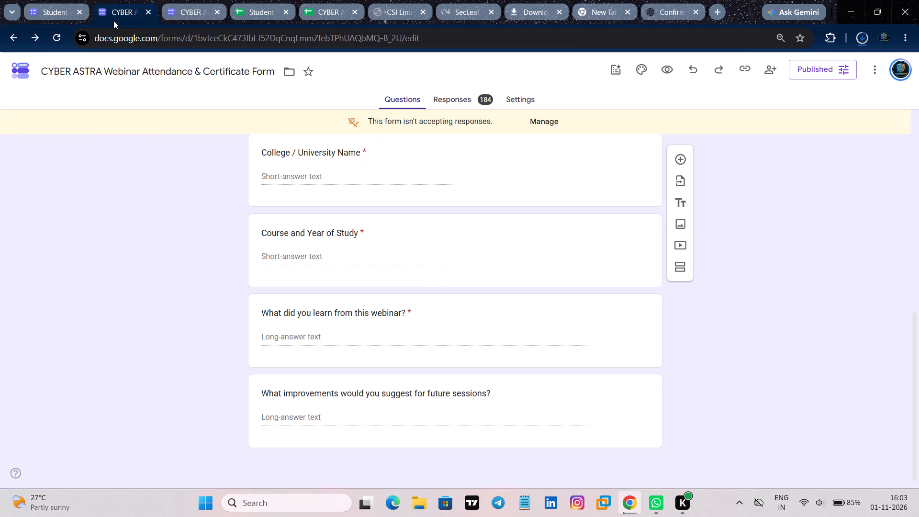
pyautogui.click(818, 61)
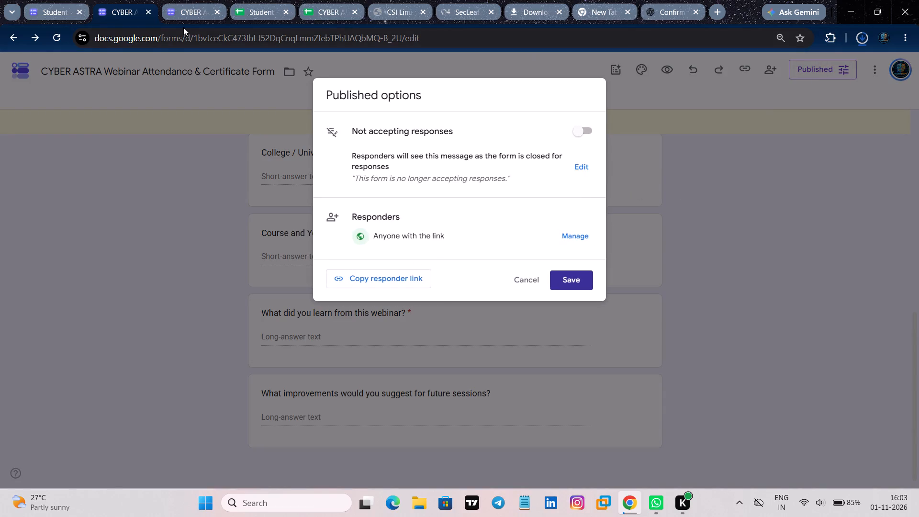
# Publish the Webinar 2.0 Attendance & Certificate Form with responder access for anyone with the link.
pyautogui.click(188, 15)
pyautogui.click(672, 221)
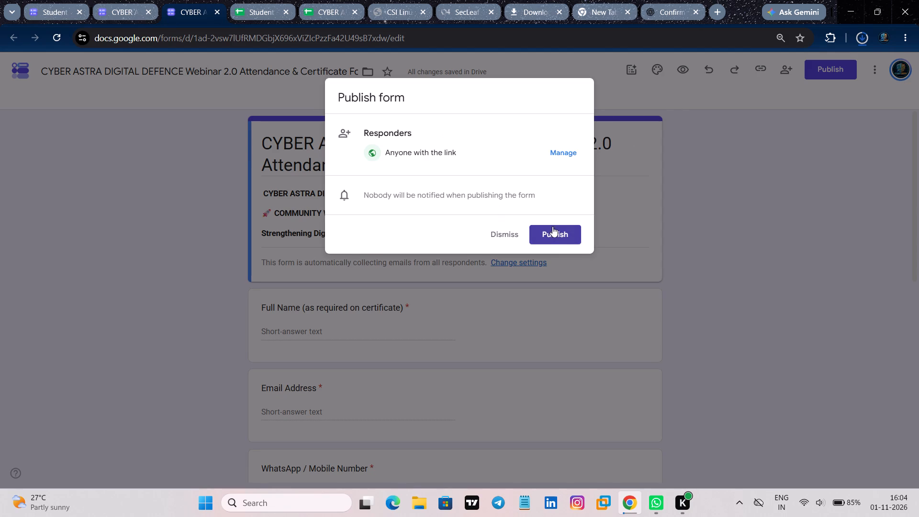
pyautogui.click(555, 229)
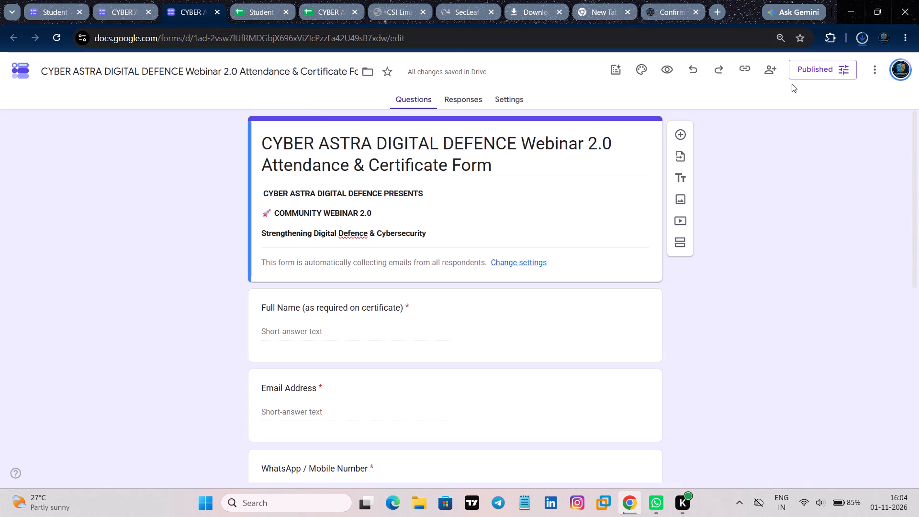
# Review the Webinar 2.0 form's published options, including its responder link and the choices for a close date or response limit, without changing them.
pyautogui.click(809, 72)
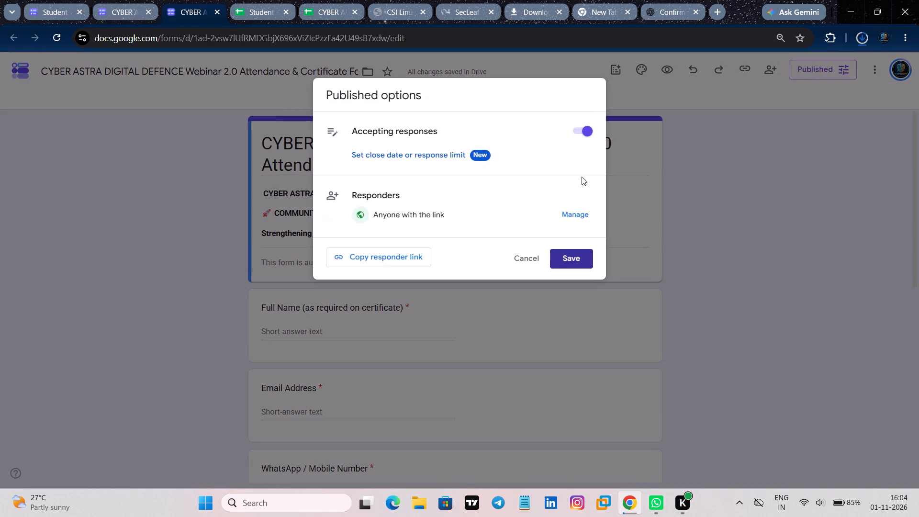
pyautogui.click(371, 250)
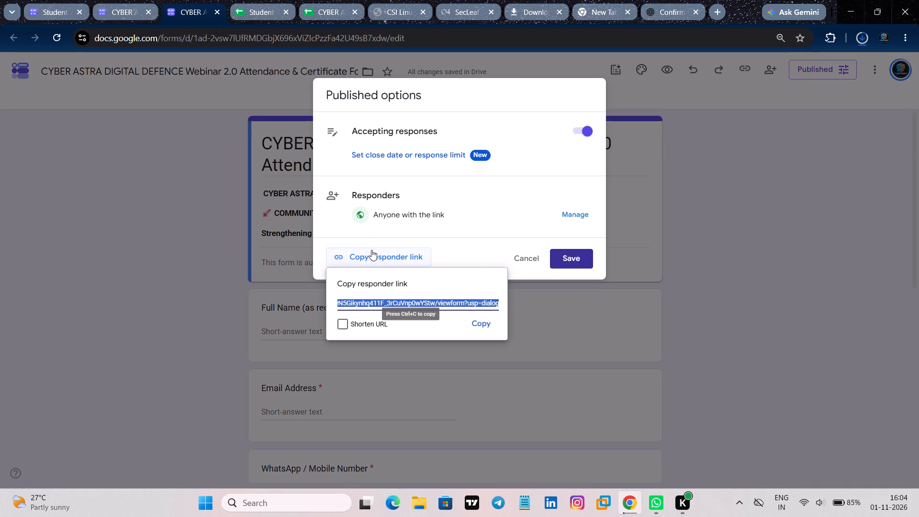
pyautogui.doubleClick(371, 250)
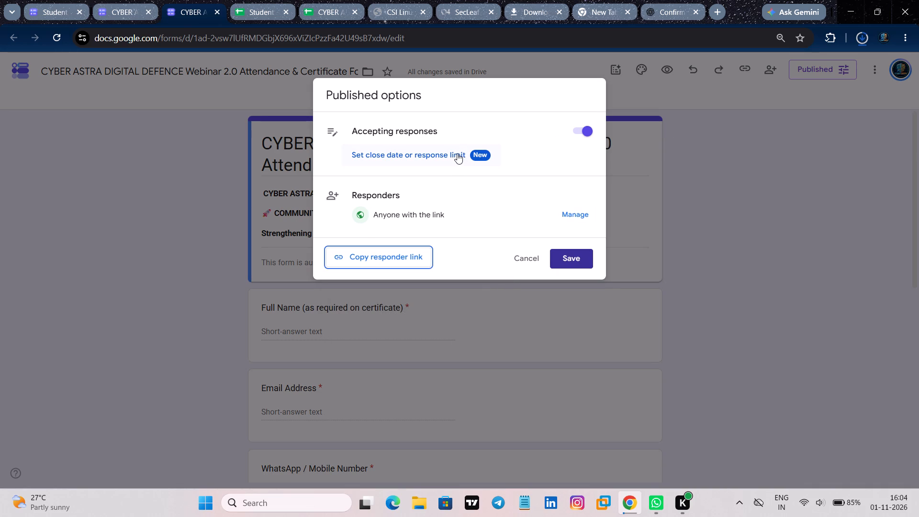
pyautogui.click(456, 153)
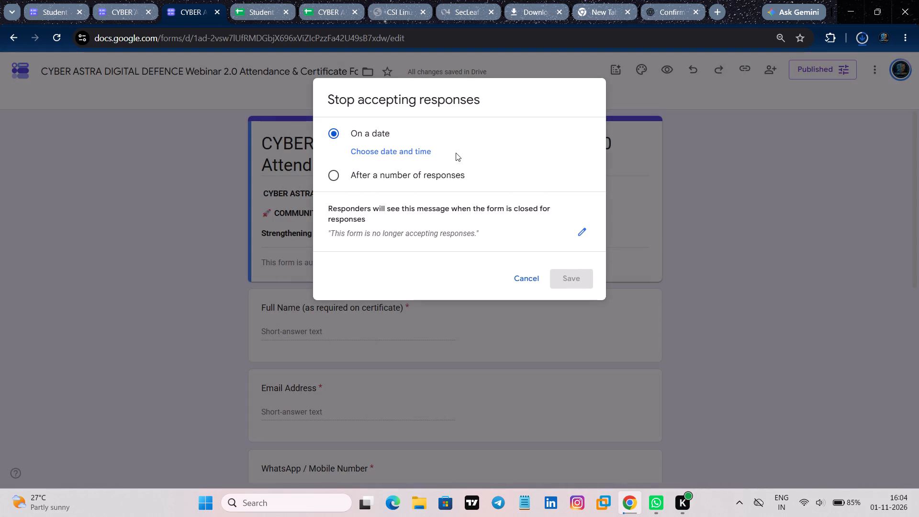
pyautogui.click(517, 275)
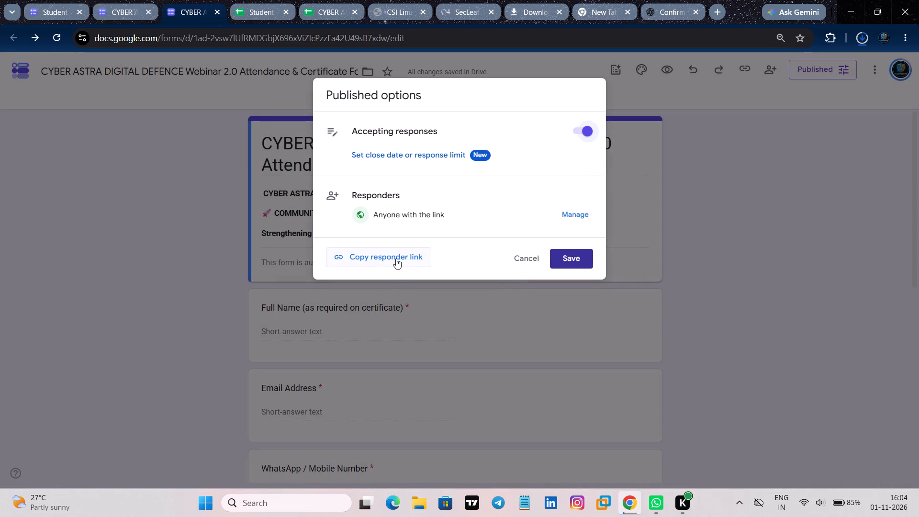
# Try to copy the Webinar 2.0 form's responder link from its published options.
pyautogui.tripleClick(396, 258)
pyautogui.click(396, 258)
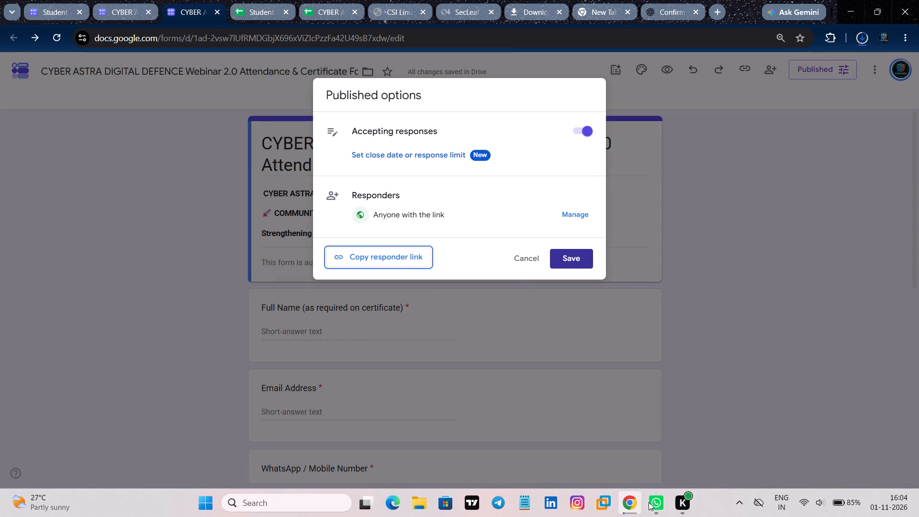
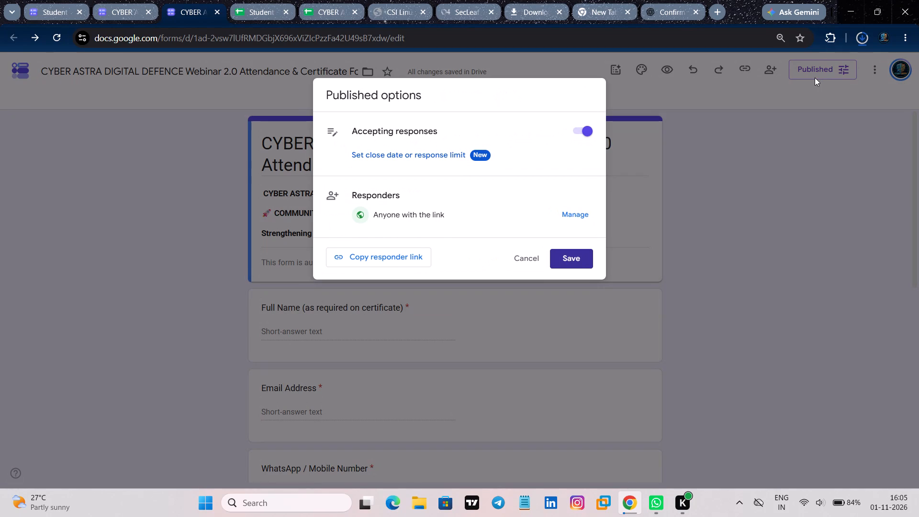
# Save the Webinar 2.0 form's published options with responses accepted from anyone with the link.
pyautogui.click(572, 263)
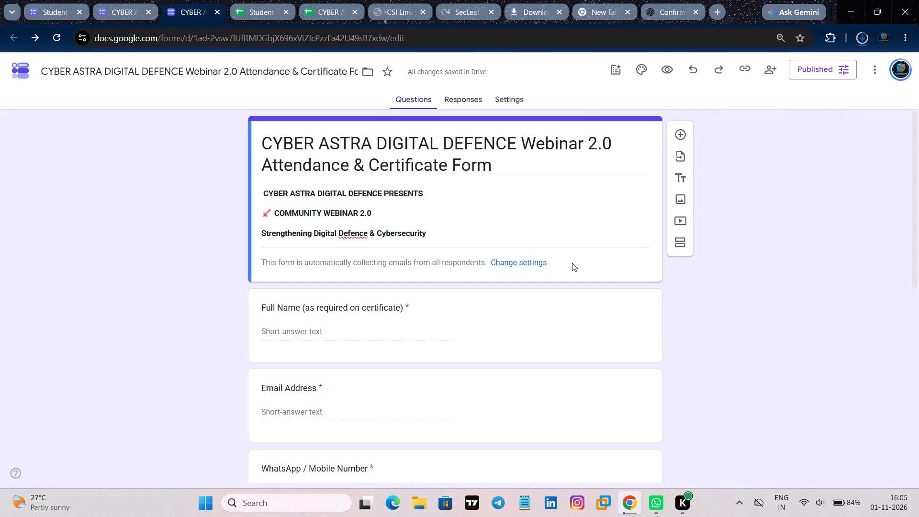
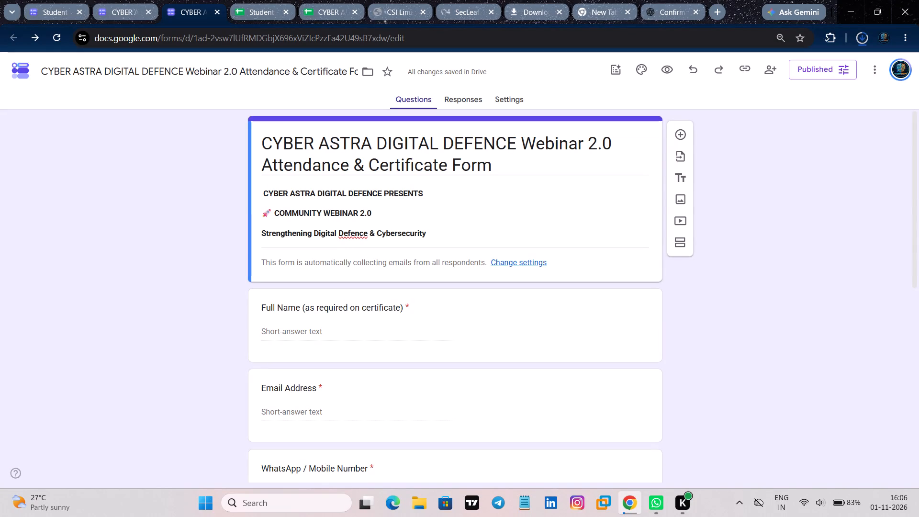
# Remove the rocket emoji before "COMMUNITY WEBINAR 2.0" and the leading space before "CYBER ASTRA DIGITAL DEFENCE PRESENTS" in the form description.
pyautogui.click(276, 214)
pyautogui.click(276, 214)
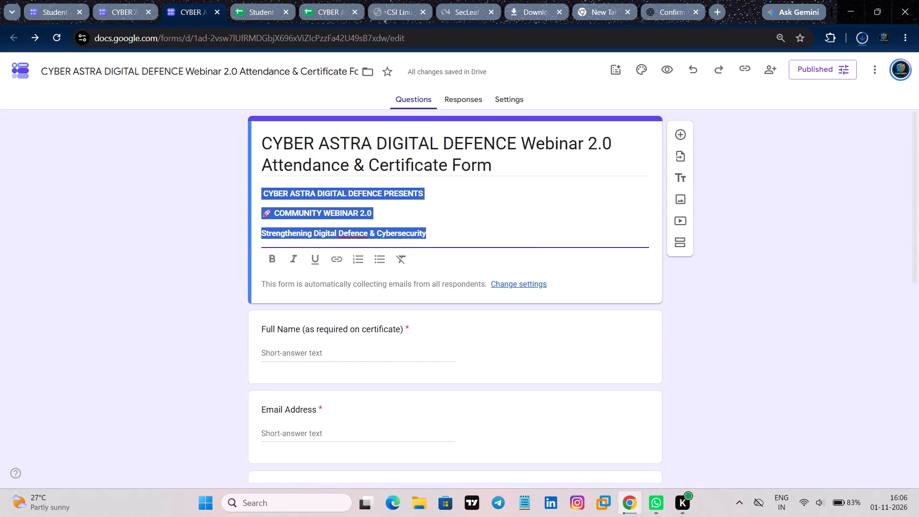
pyautogui.press('BackSpace')
pyautogui.press('BackSpace')
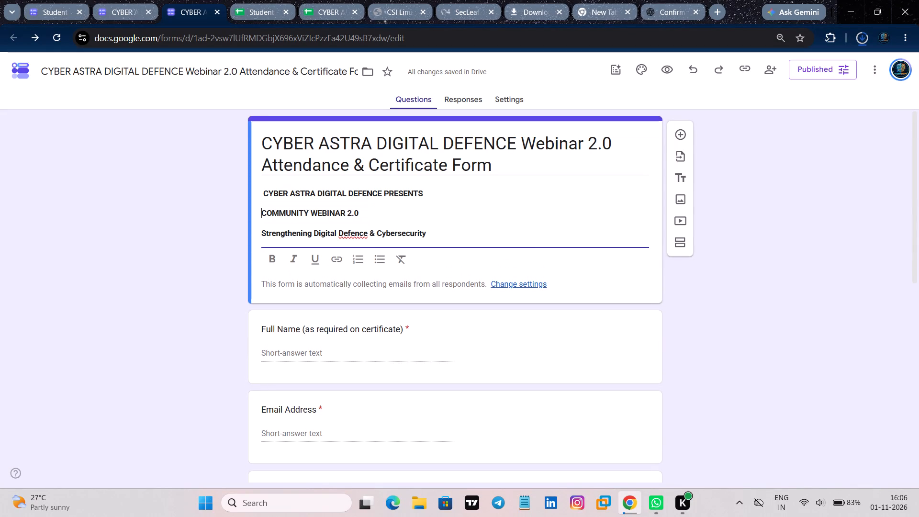
pyautogui.press('Up')
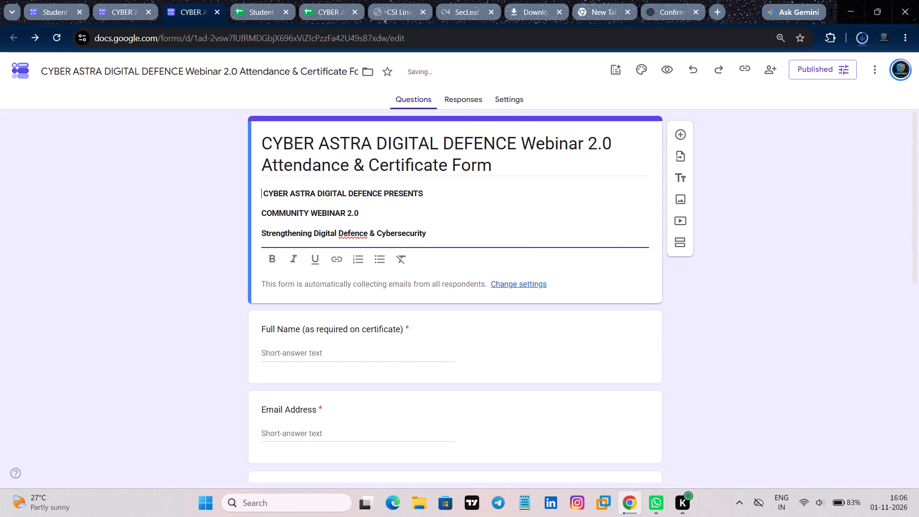
pyautogui.press('Delete')
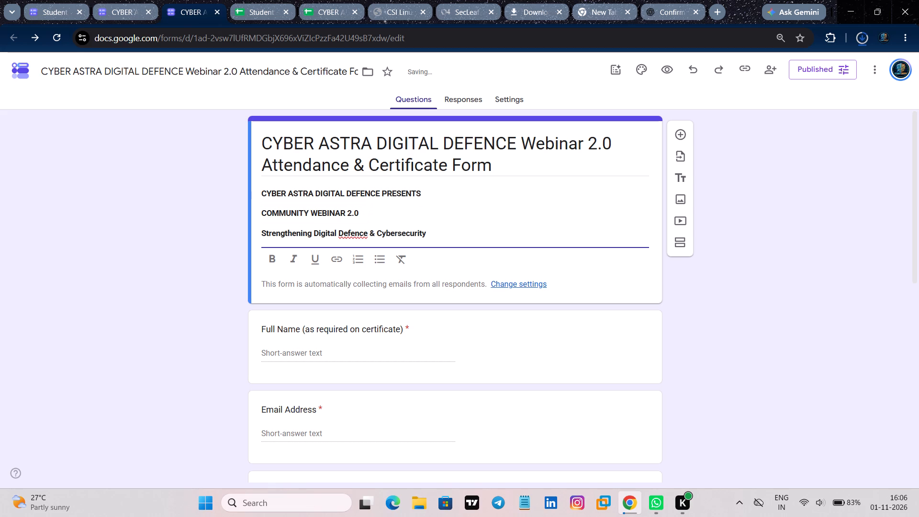
pyautogui.click(356, 228)
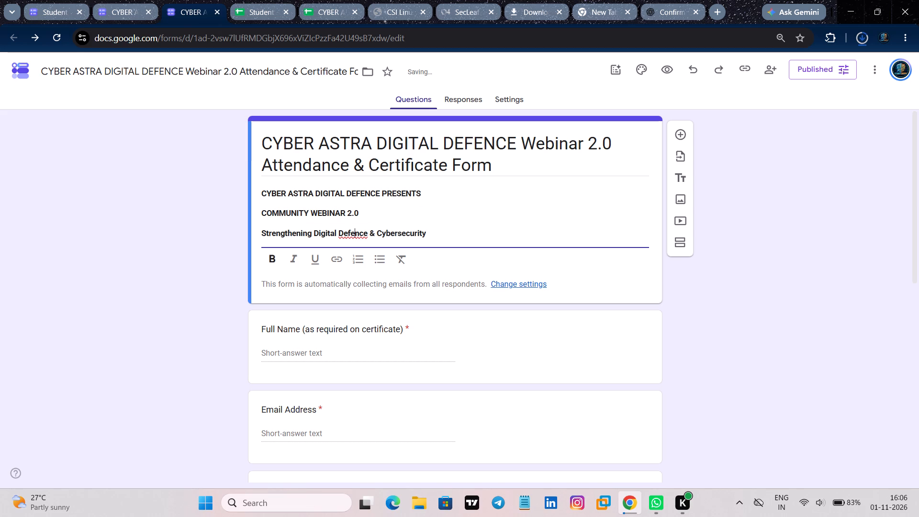
pyautogui.click(356, 228)
pyautogui.doubleClick(354, 235)
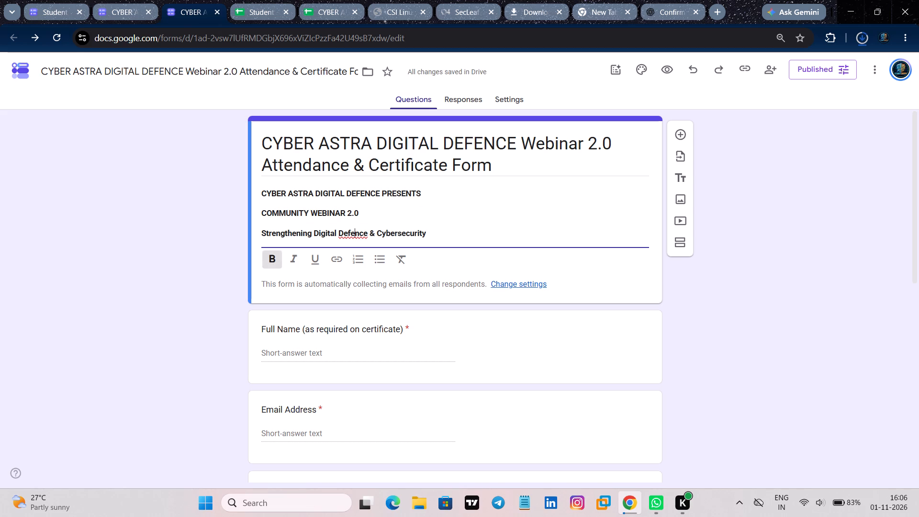
pyautogui.click(547, 212)
# Review the Webinar 2.0 form's questions through to the last one about improvements for future sessions.
pyautogui.scroll(-3, 357, 355)
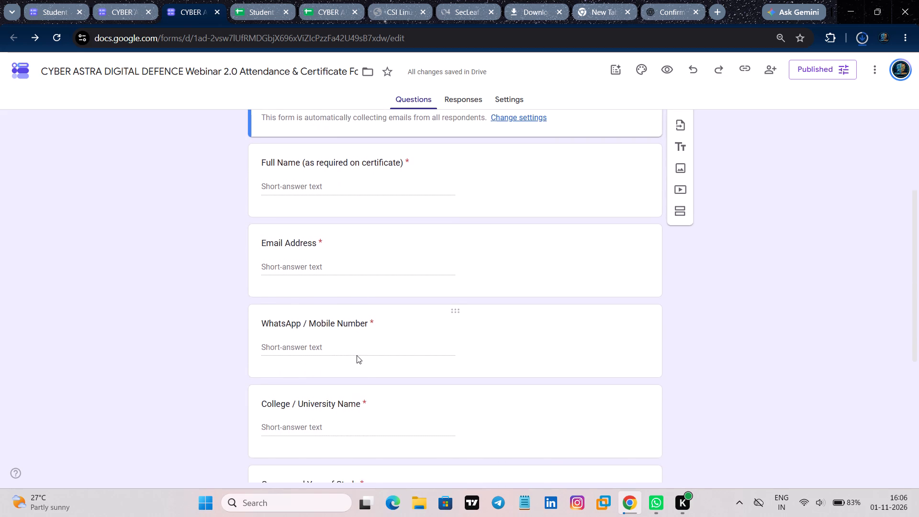
pyautogui.scroll(-4, 357, 355)
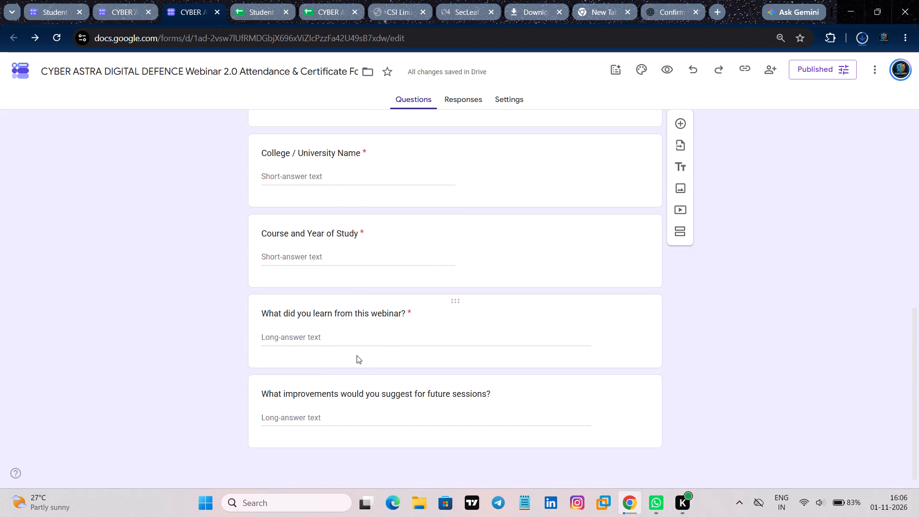
pyautogui.scroll(-2, 357, 355)
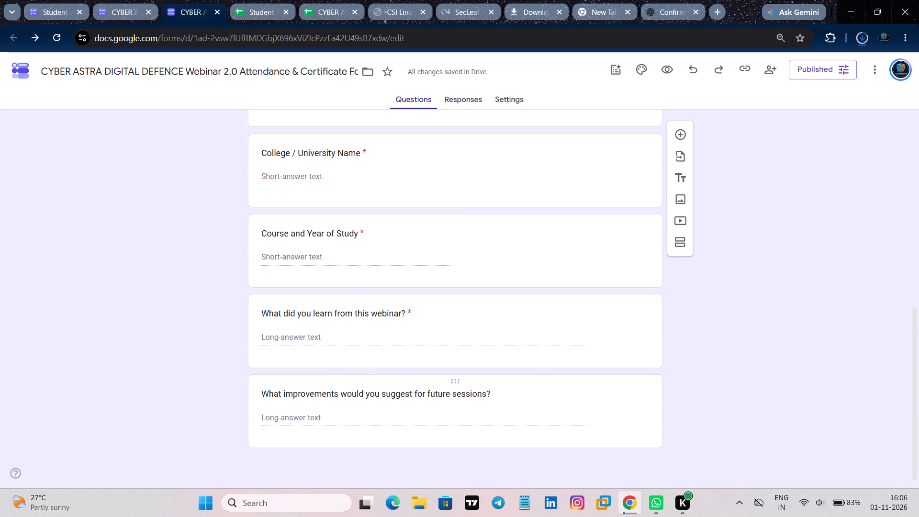
pyautogui.scroll(6, 551, 307)
pyautogui.scroll(-6, 551, 307)
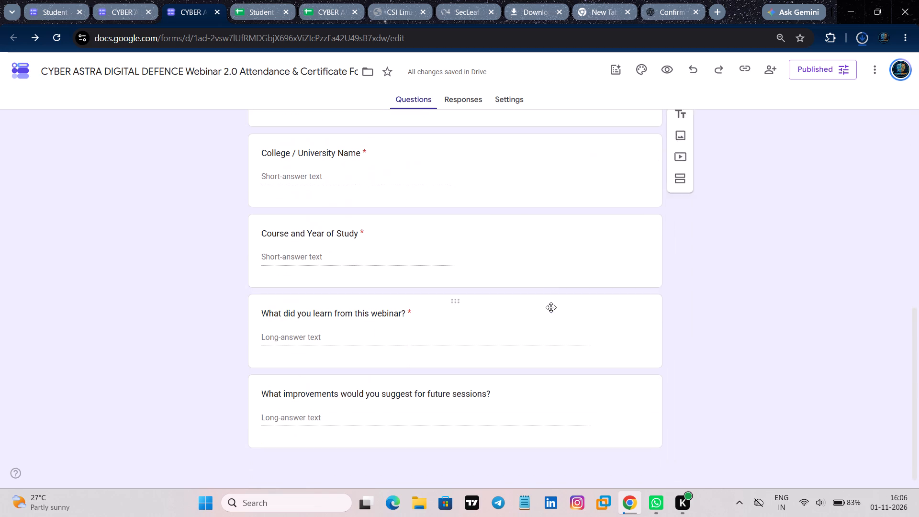
# Link the Webinar 2.0 form's responses to a new spreadsheet and place its tab after the other response sheets.
pyautogui.click(461, 96)
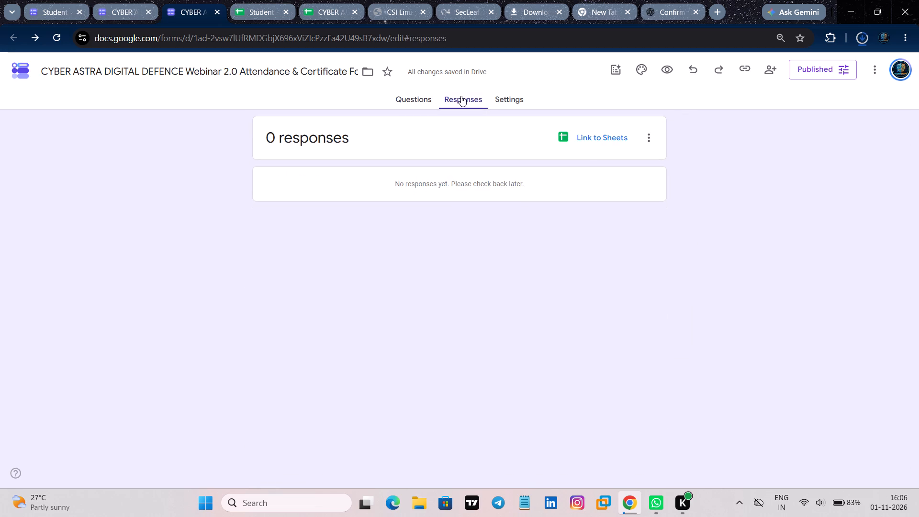
pyautogui.click(586, 143)
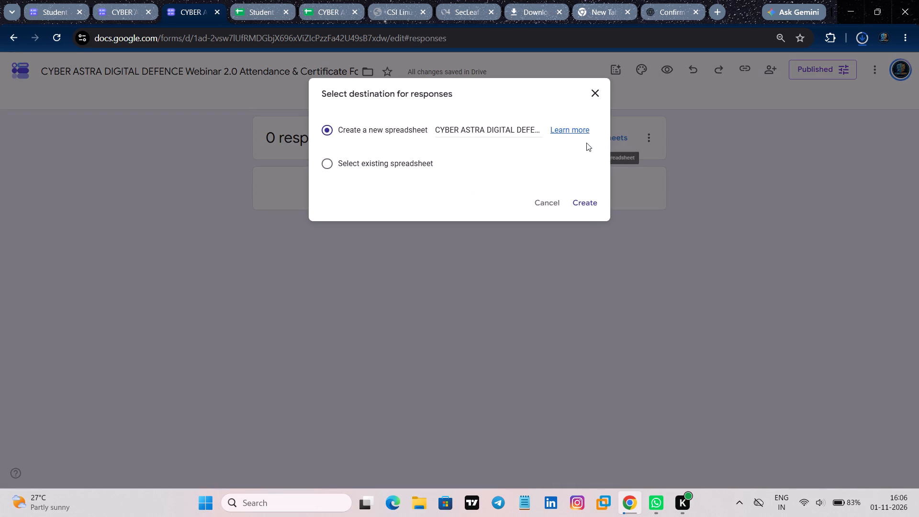
pyautogui.click(593, 208)
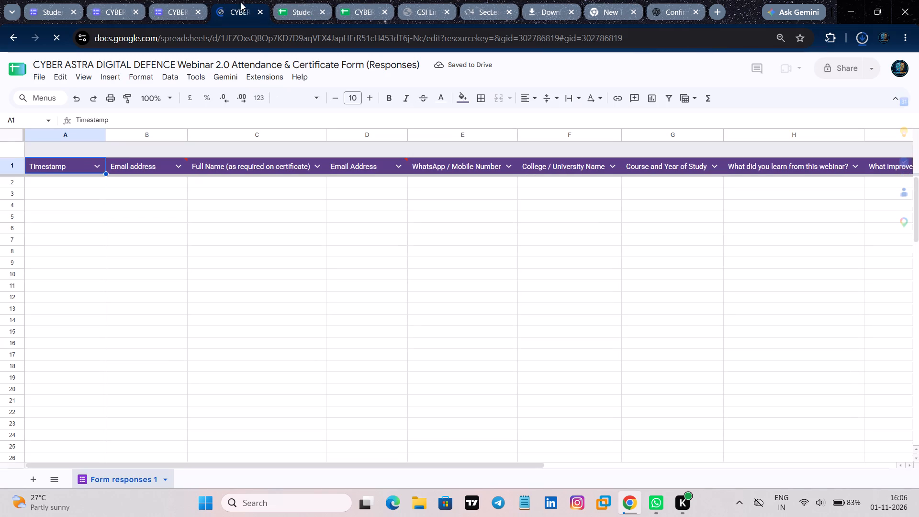
pyautogui.moveTo(234, 16); pyautogui.dragTo(365, 4)
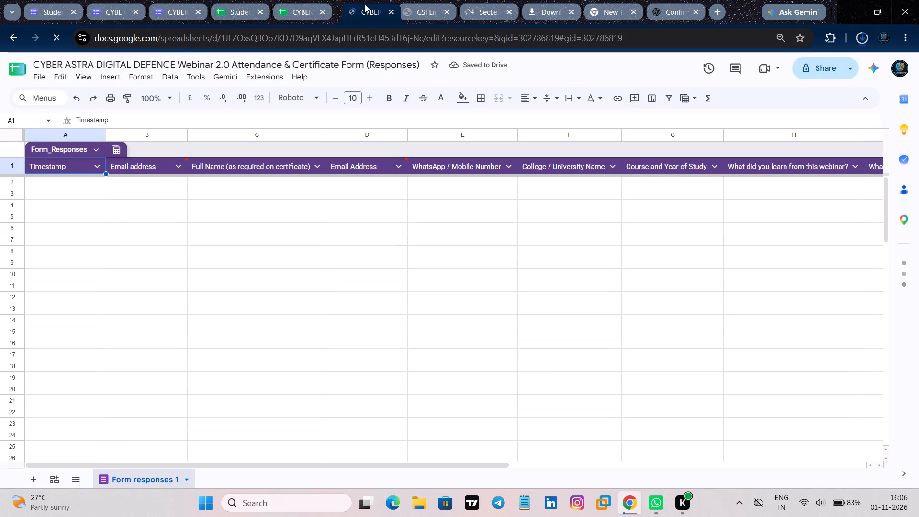
# Examine the new response sheet's column headings and table options, and return to the Webinar 2.0 form.
pyautogui.hscroll(-3, 479, 220)
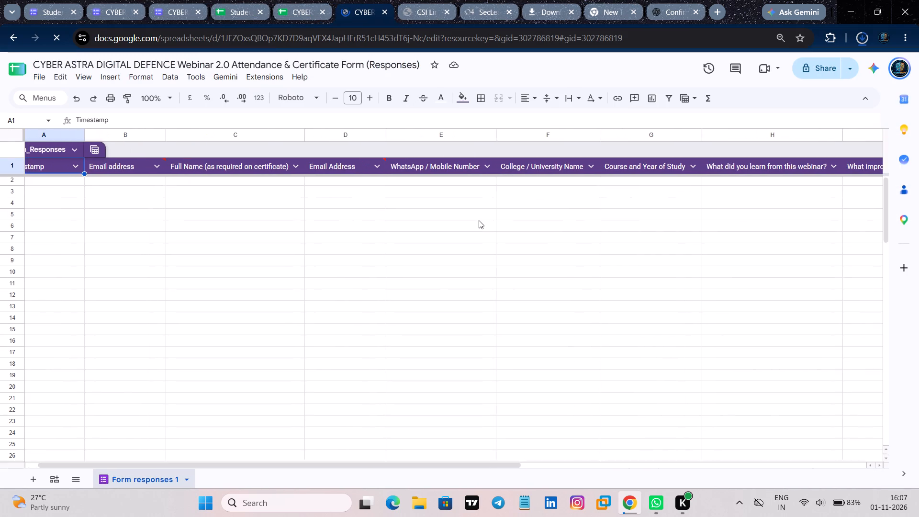
pyautogui.hscroll(-4, 479, 220)
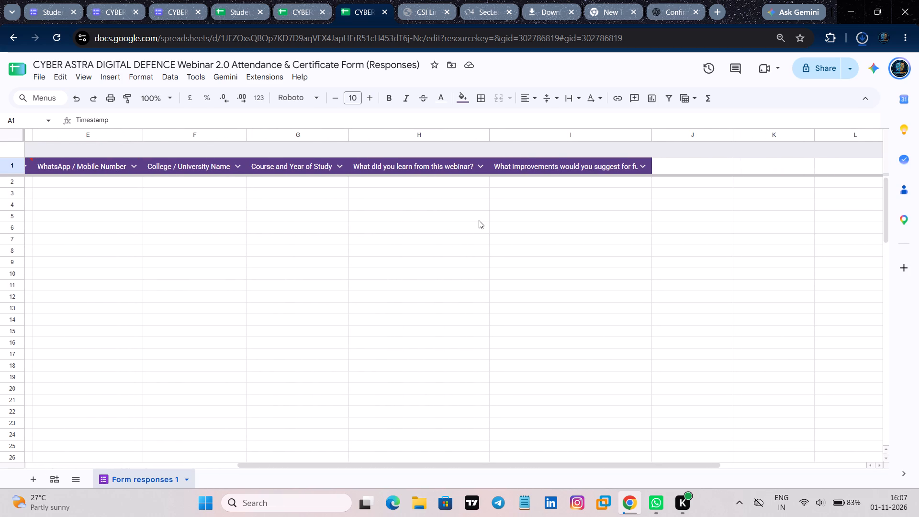
pyautogui.hscroll(8, 479, 220)
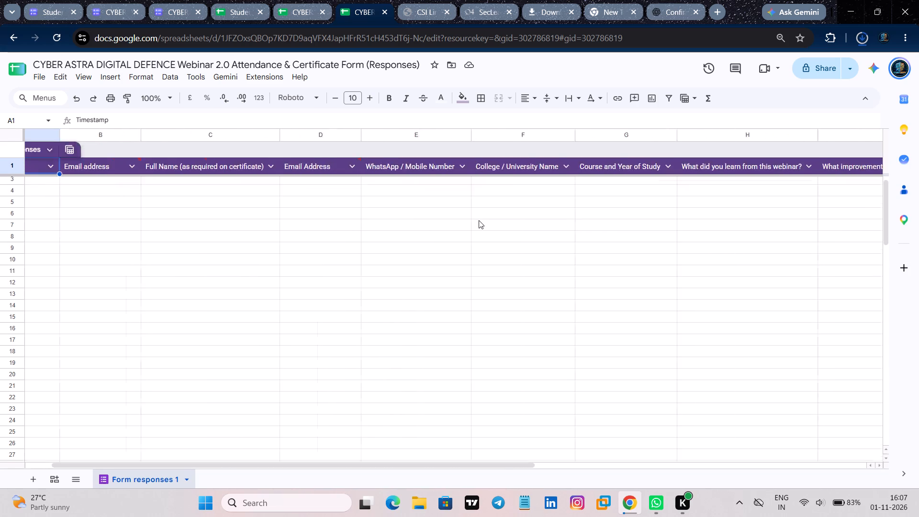
pyautogui.hscroll(5, 479, 220)
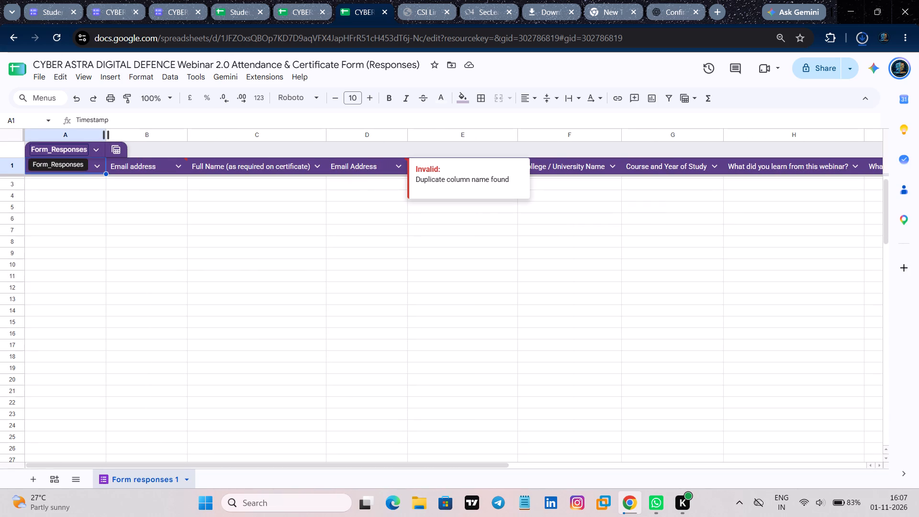
pyautogui.click(92, 151)
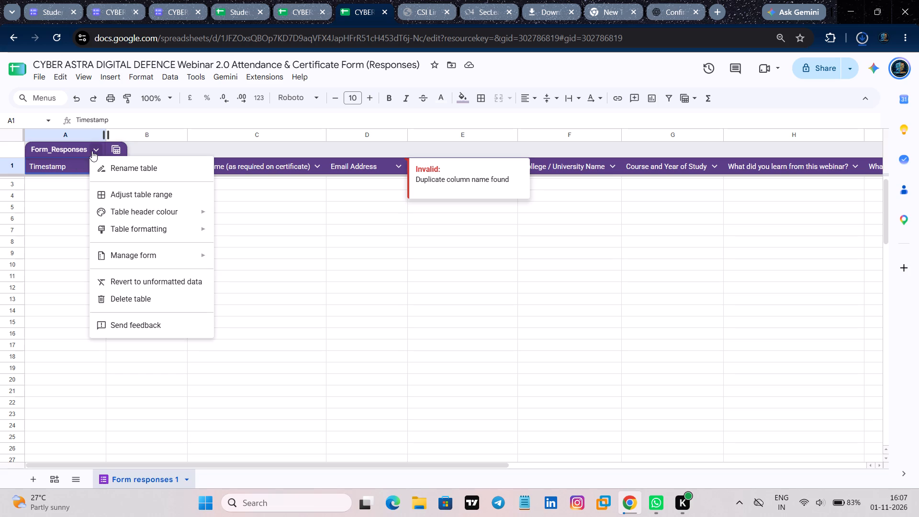
pyautogui.click(92, 151)
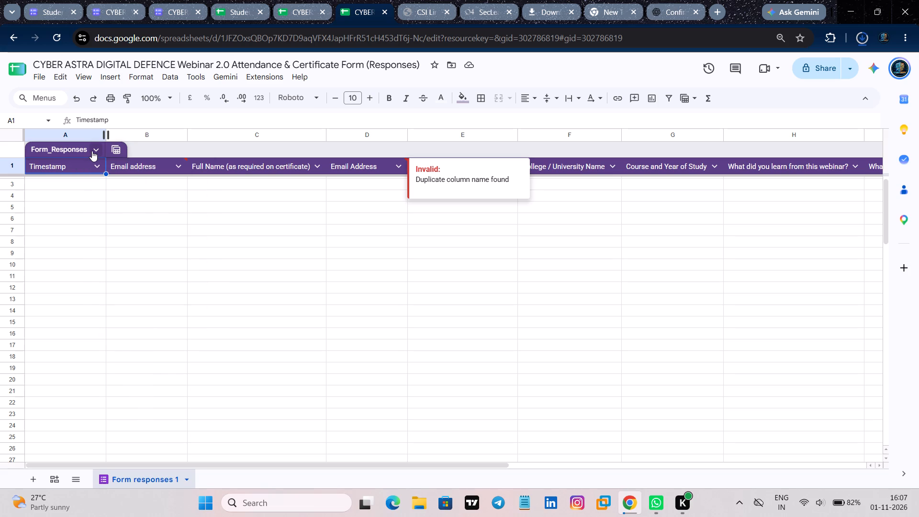
pyautogui.click(177, 6)
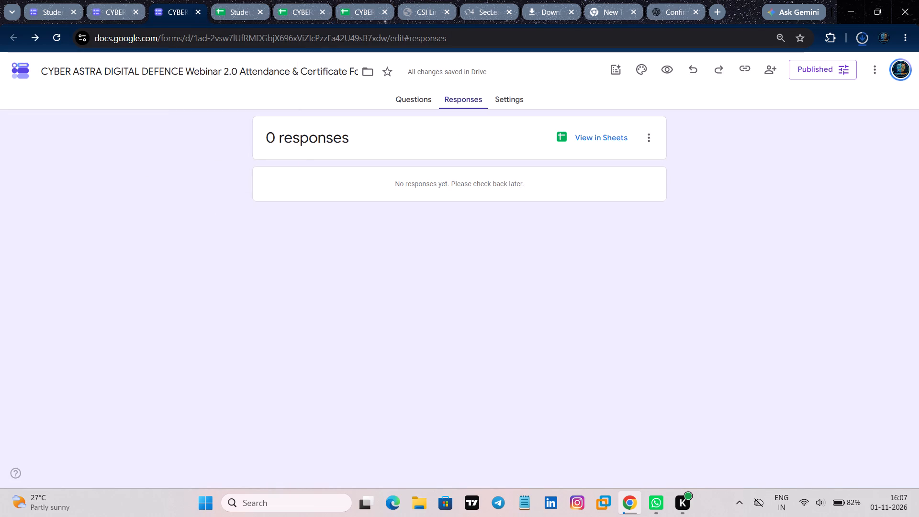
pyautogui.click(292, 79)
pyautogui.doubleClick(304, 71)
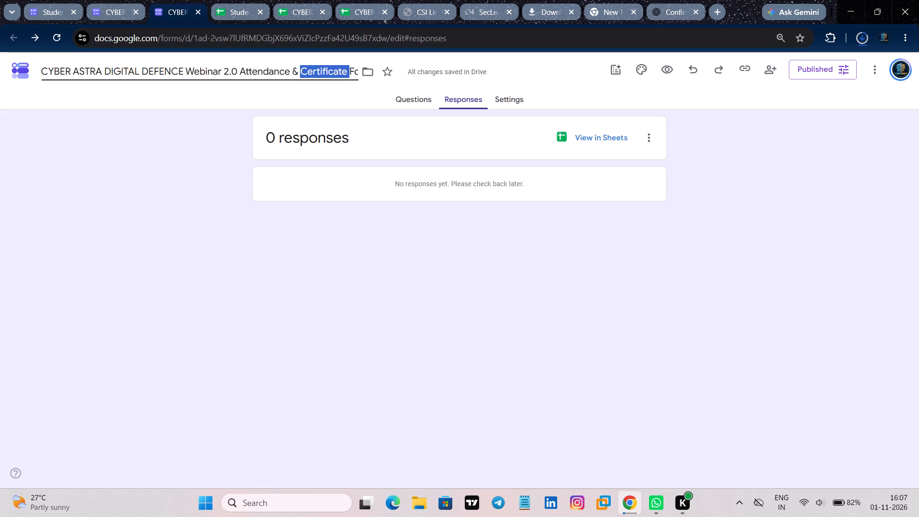
# Check the full name of the Webinar 2.0 form in the header, through to its end and back to its beginning.
pyautogui.click(325, 67)
pyautogui.press('Right')
pyautogui.press('Right')
pyautogui.press('Right')
pyautogui.press('Right')
pyautogui.press('Right')
pyautogui.press('Right')
pyautogui.press('Right')
pyautogui.press('Right')
pyautogui.press('Right')
pyautogui.press('Right')
pyautogui.press('Right')
pyautogui.press('Right')
pyautogui.press('Right')
pyautogui.press('Right')
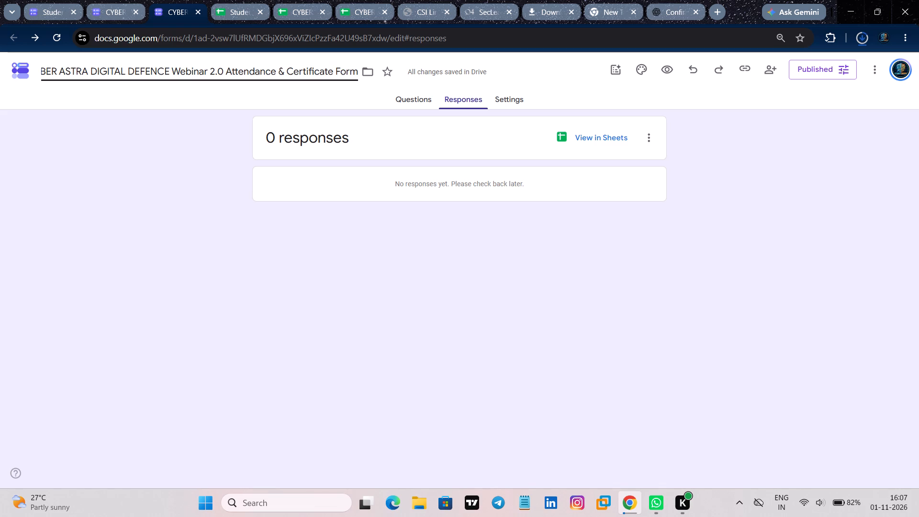
pyautogui.press('Right')
pyautogui.press('Left')
pyautogui.press('Left')
pyautogui.press('Left')
pyautogui.press('Left')
pyautogui.press('Left')
pyautogui.press('Left')
pyautogui.press('Left')
pyautogui.press('Left')
pyautogui.press('Left')
pyautogui.press('Left')
pyautogui.press('Left')
pyautogui.press('Left')
pyautogui.press('Left')
pyautogui.press('Left')
pyautogui.press('Left')
pyautogui.press('Left')
pyautogui.press('Left')
pyautogui.press('Left')
pyautogui.press('Left')
pyautogui.press('Left')
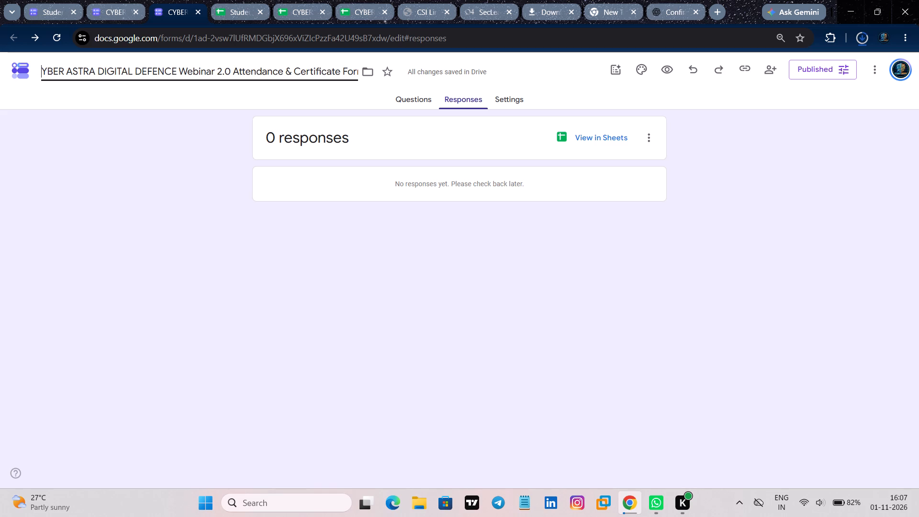
pyautogui.press('Right')
pyautogui.press('Left')
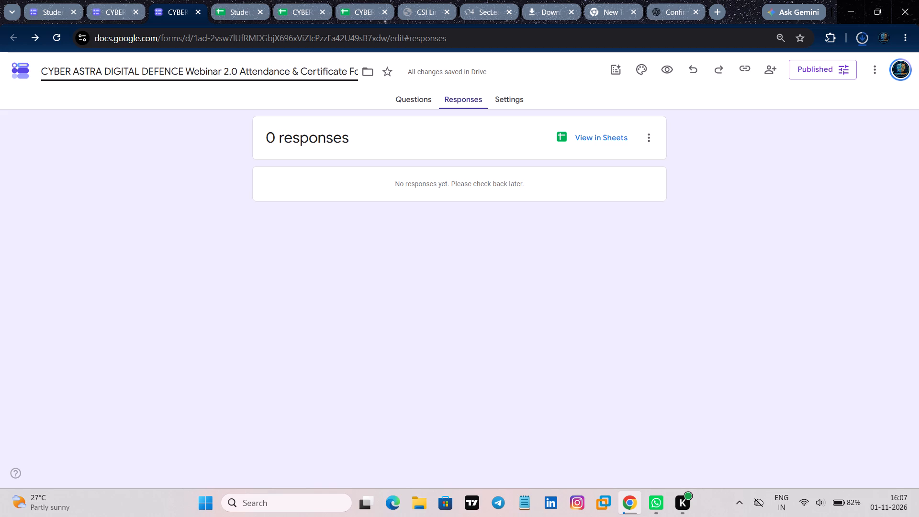
pyautogui.click(244, 180)
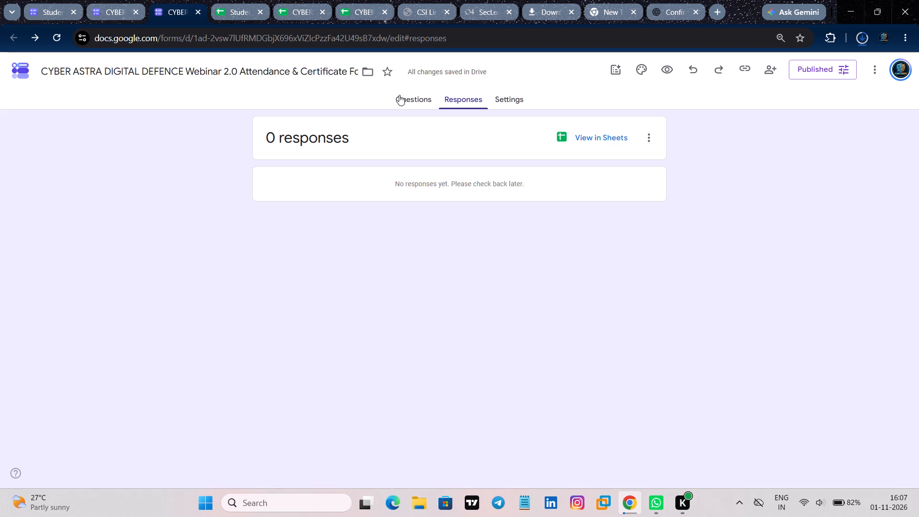
# Review the Webinar 2.0 form's questions and its email collection, response and presentation settings, and return to the questions.
pyautogui.click(401, 93)
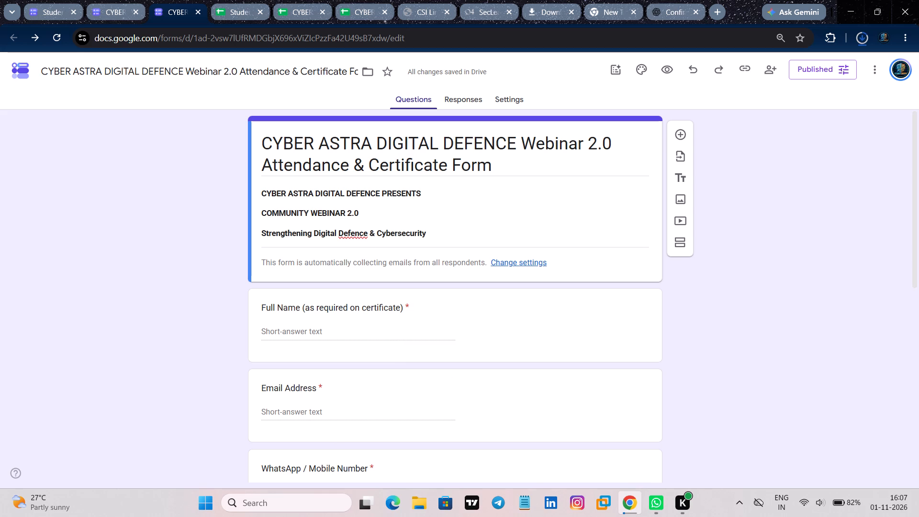
pyautogui.scroll(-15, 357, 245)
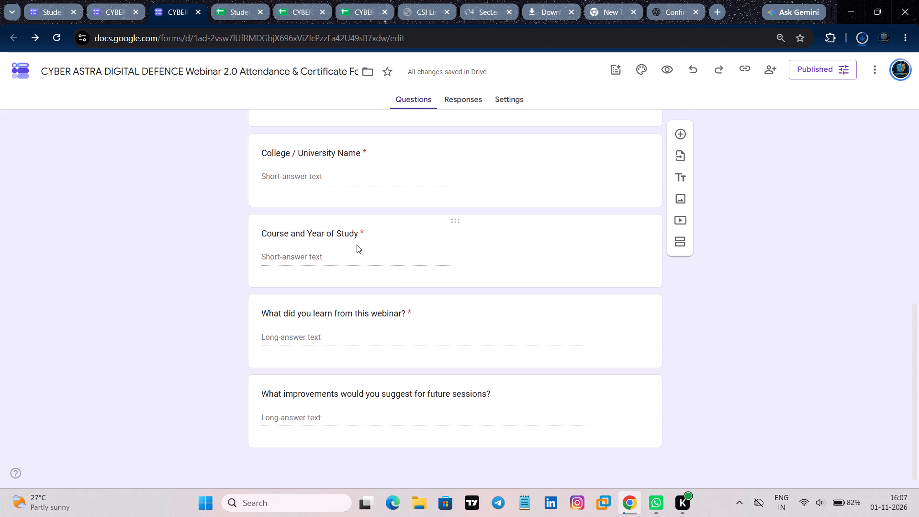
pyautogui.scroll(5, 357, 245)
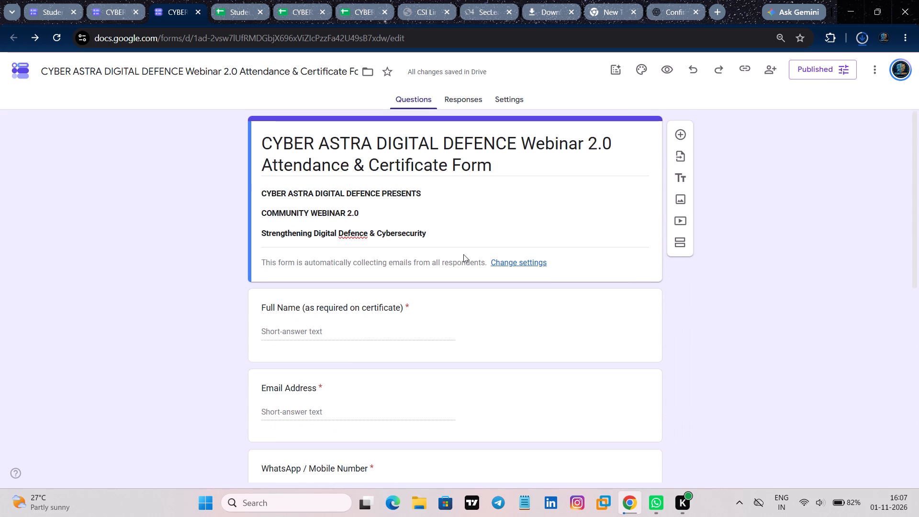
pyautogui.click(516, 263)
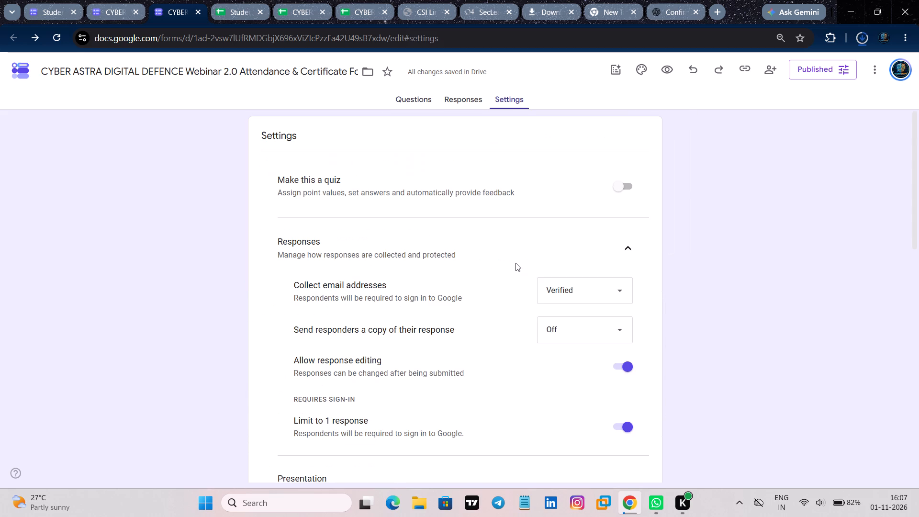
pyautogui.scroll(-9, 516, 263)
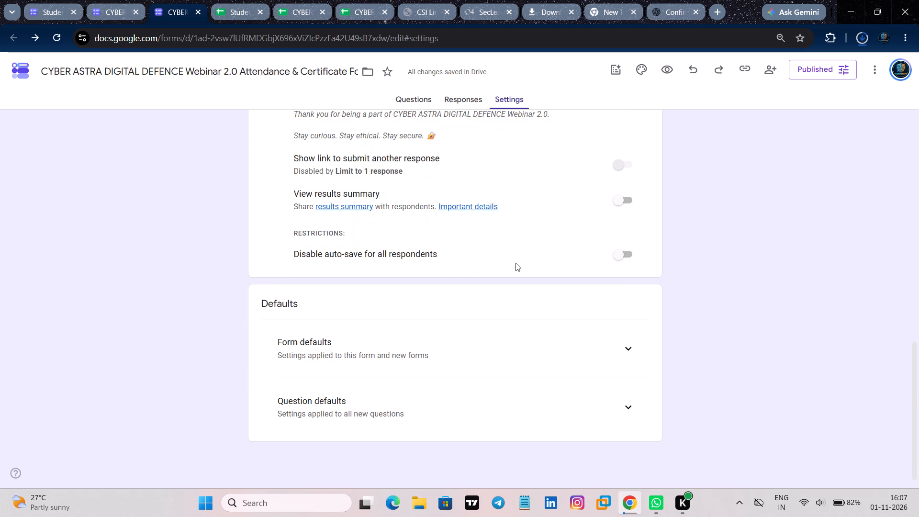
pyautogui.scroll(12, 516, 263)
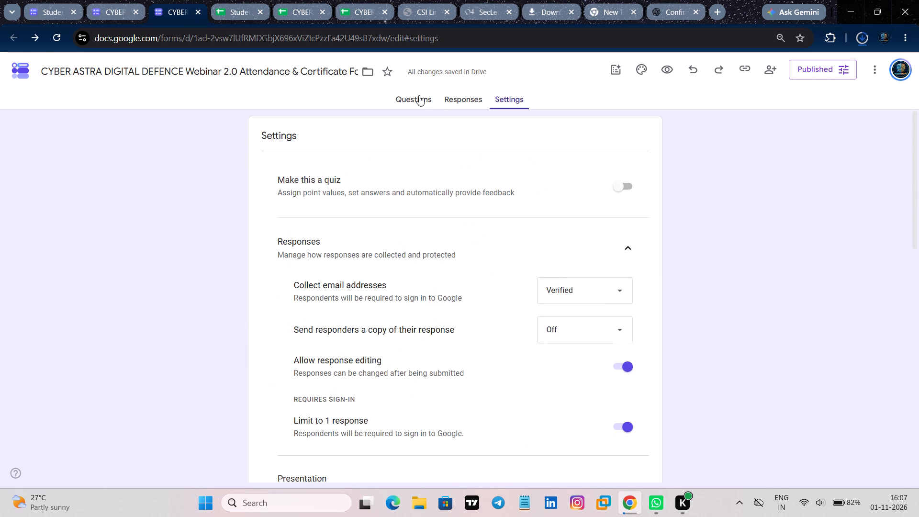
pyautogui.click(419, 95)
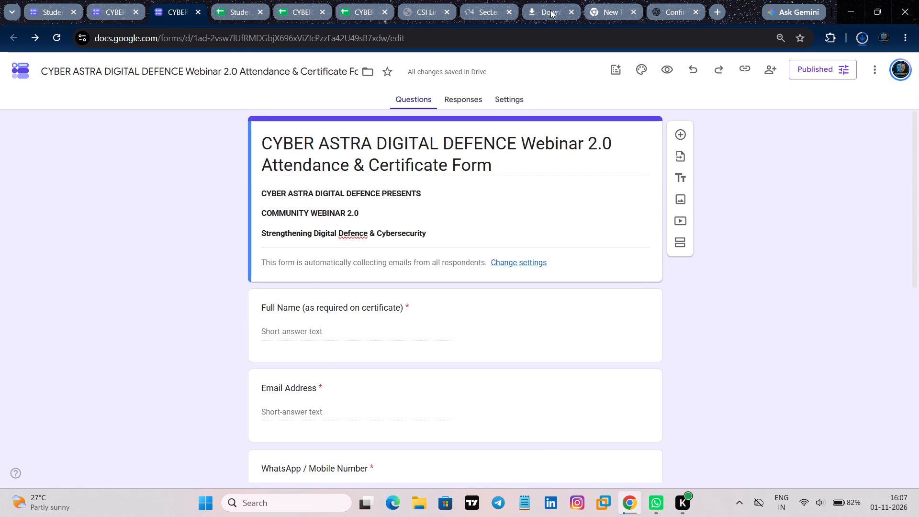
# Switch to the browser's download history and look through the most recently downloaded files.
pyautogui.click(550, 10)
pyautogui.scroll(20, 453, 97)
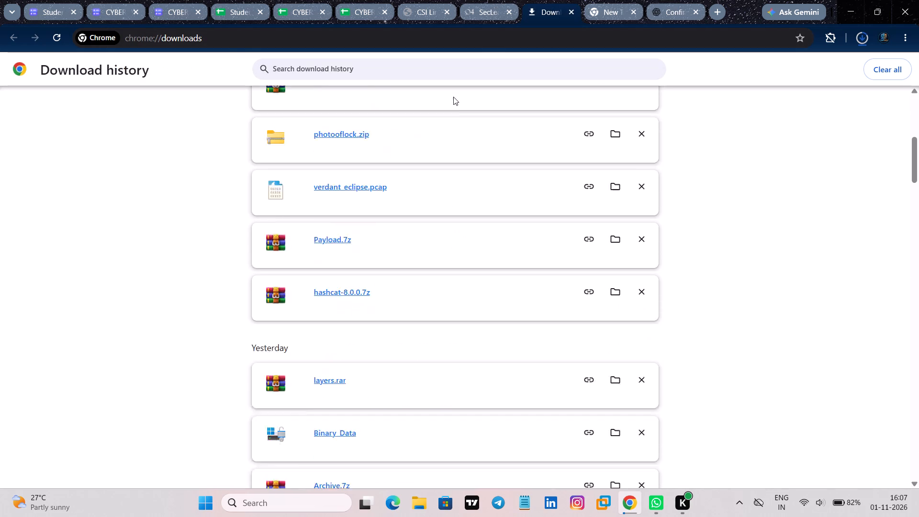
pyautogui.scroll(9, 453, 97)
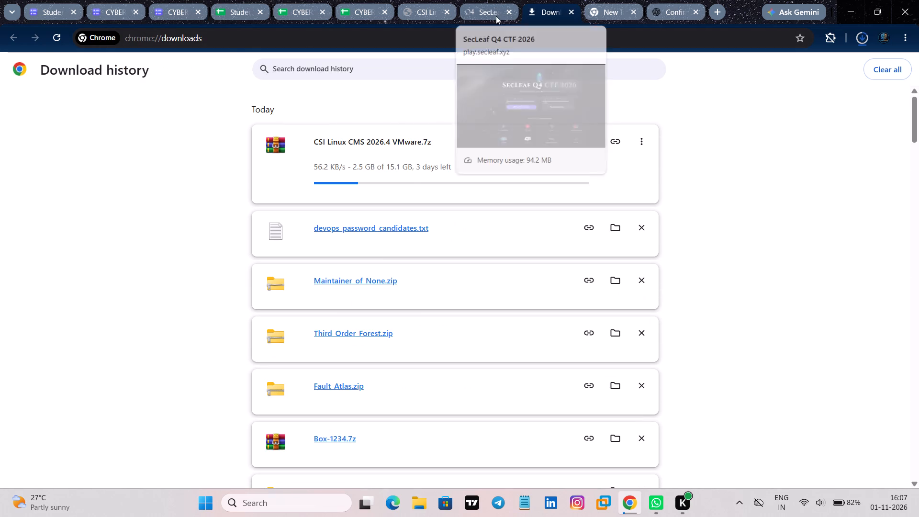
# Switch to the SecLeaf Q4 CTF 2026 site and examine the live leaderboard's team rankings and Top 10 Teams chart.
pyautogui.click(486, 15)
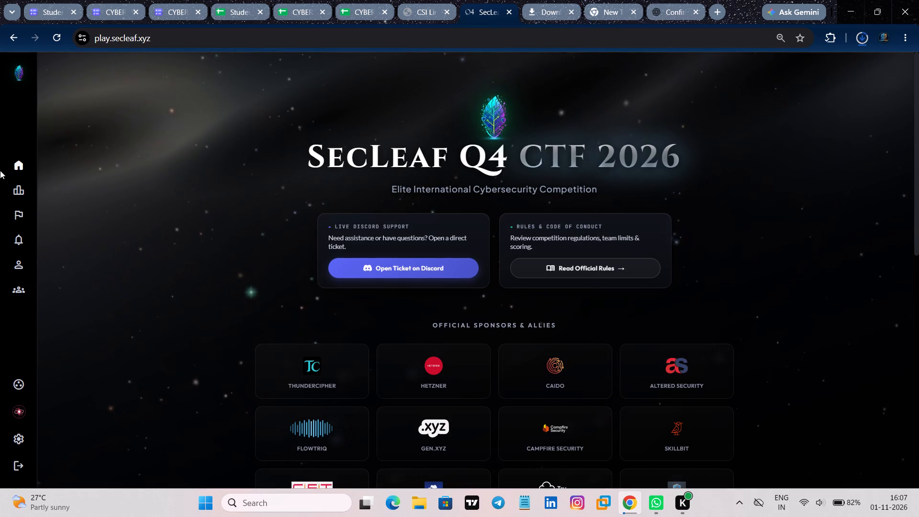
pyautogui.doubleClick(37, 193)
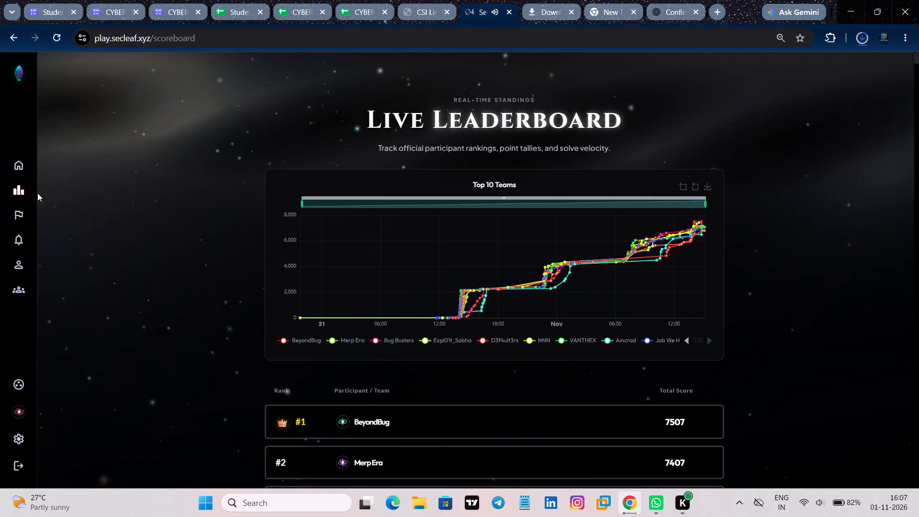
pyautogui.scroll(-6, 37, 193)
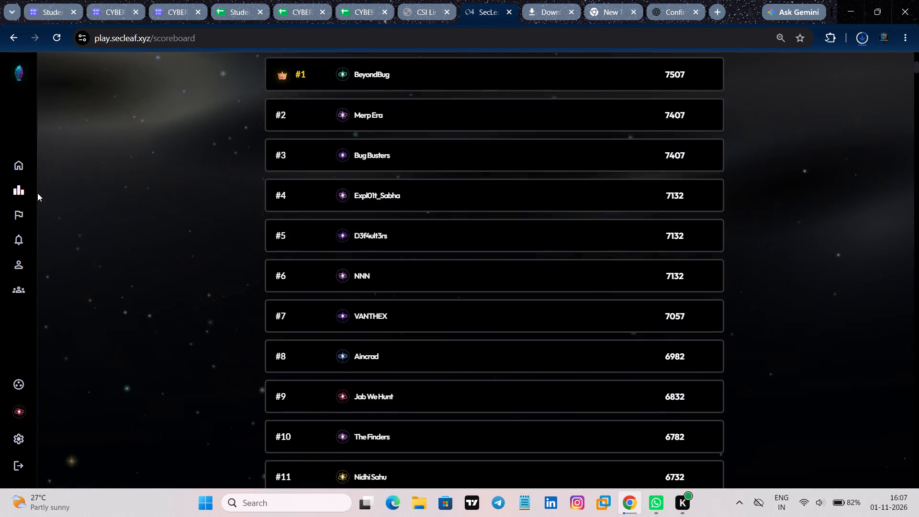
pyautogui.scroll(-2, 37, 193)
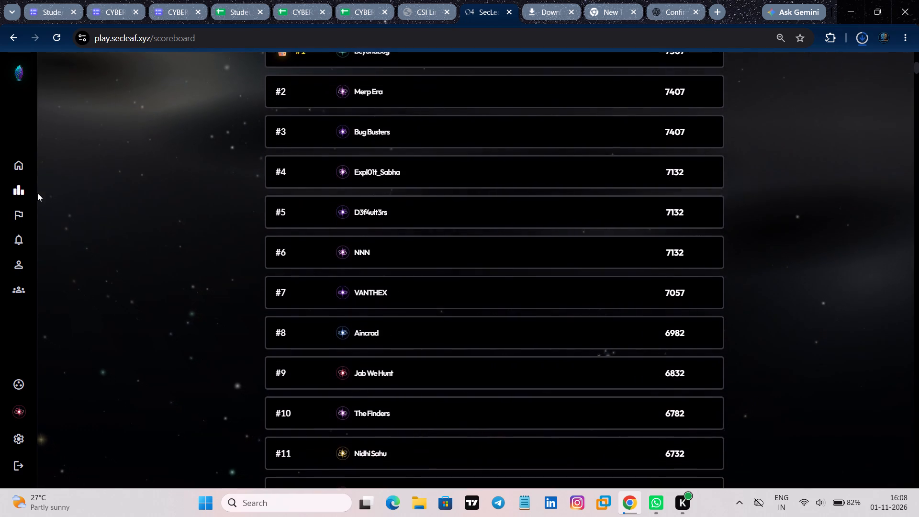
pyautogui.scroll(-3, 37, 193)
pyautogui.hscroll(1, 37, 193)
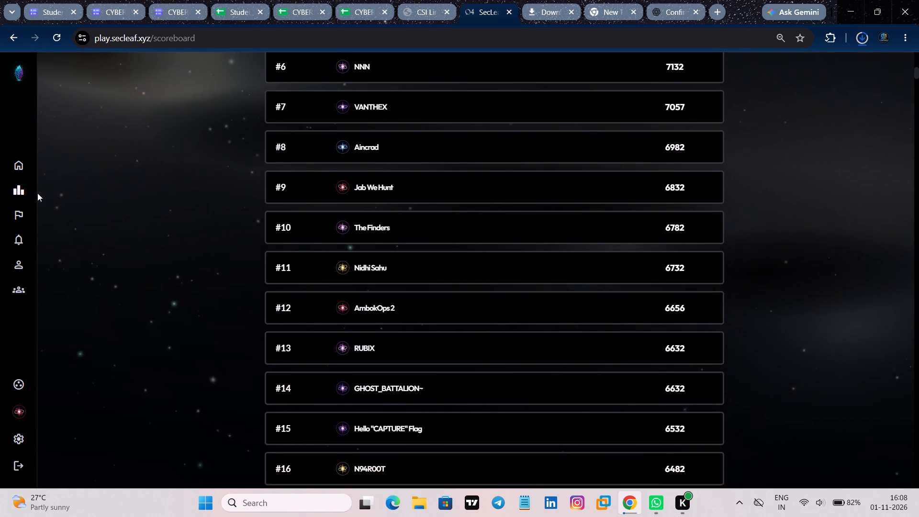
pyautogui.hscroll(2, 37, 193)
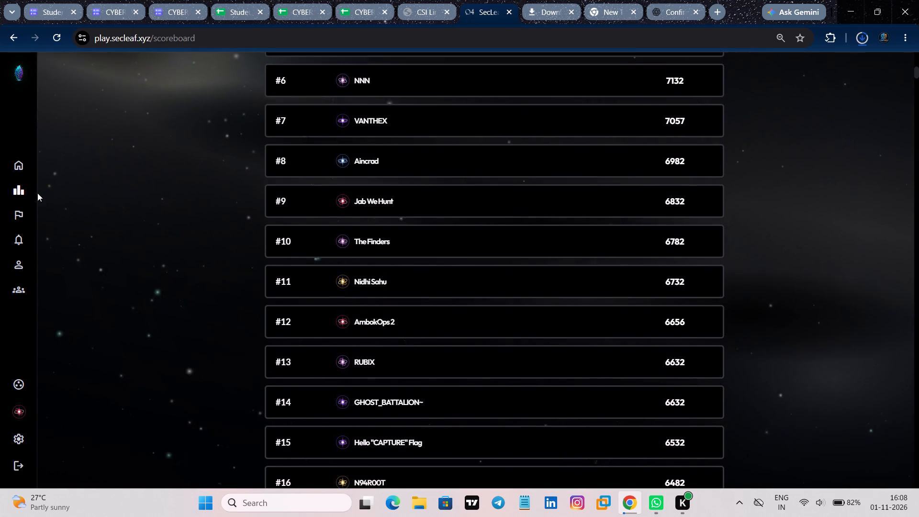
pyautogui.hscroll(2, 37, 193)
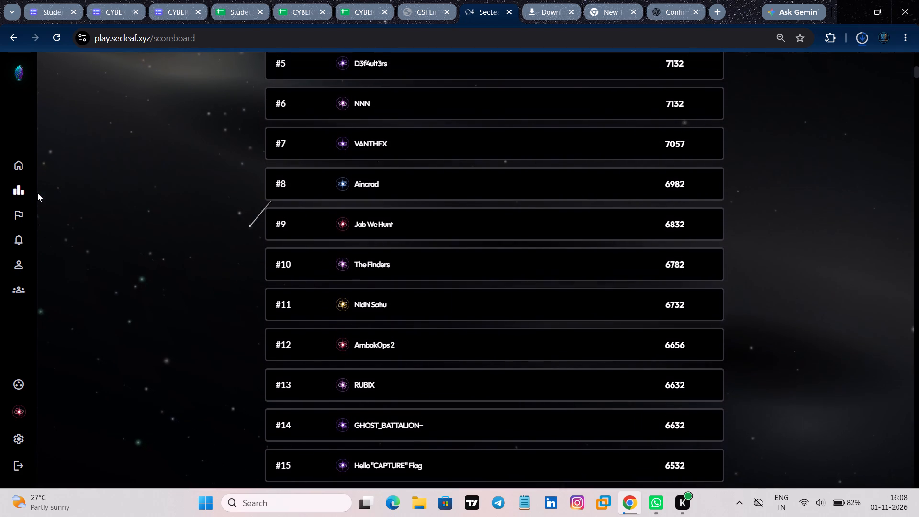
pyautogui.scroll(9, 37, 193)
pyautogui.hscroll(-6, 37, 193)
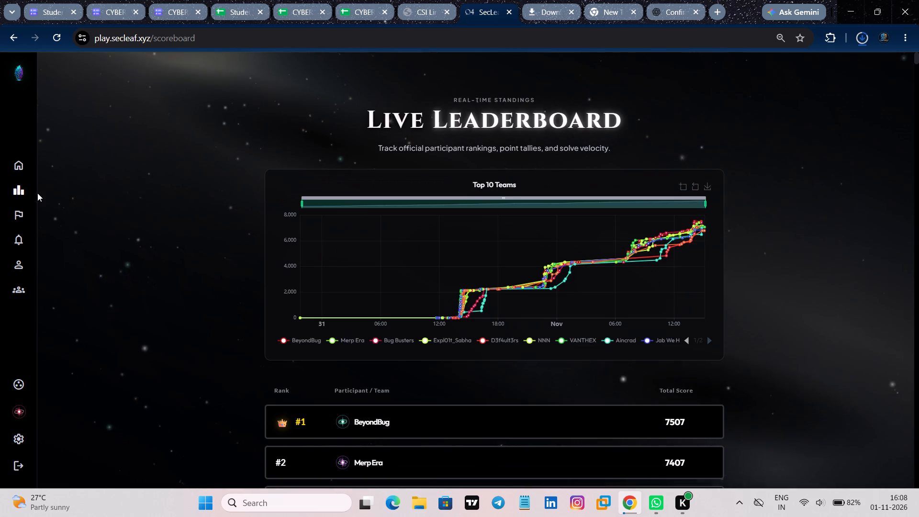
pyautogui.hscroll(-1, 37, 193)
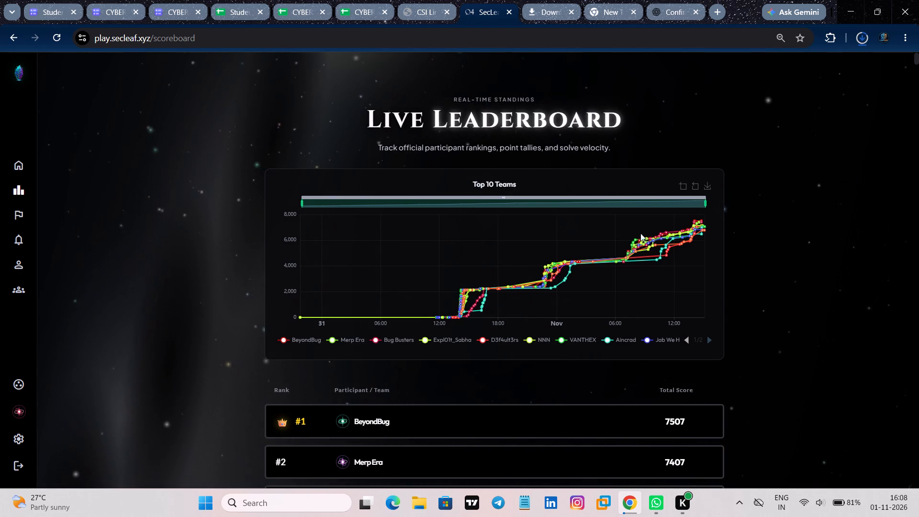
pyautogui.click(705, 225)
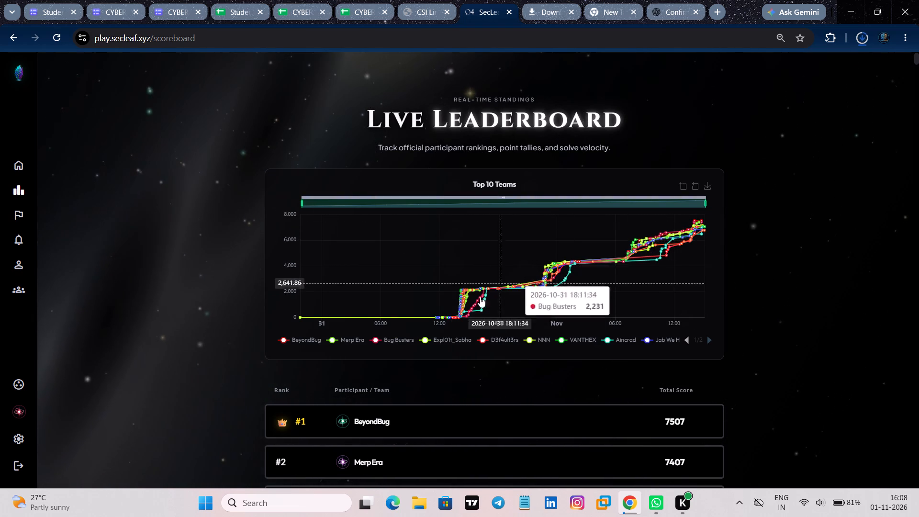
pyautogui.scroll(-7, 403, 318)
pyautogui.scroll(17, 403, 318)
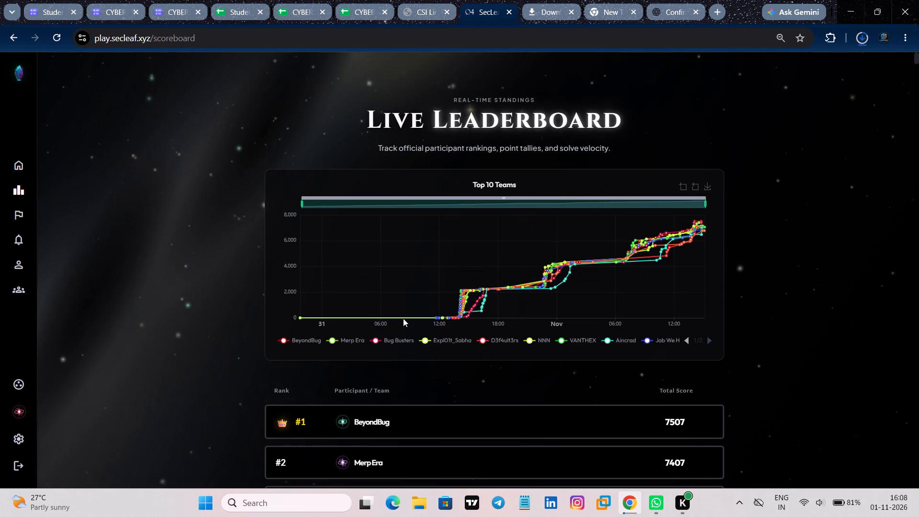
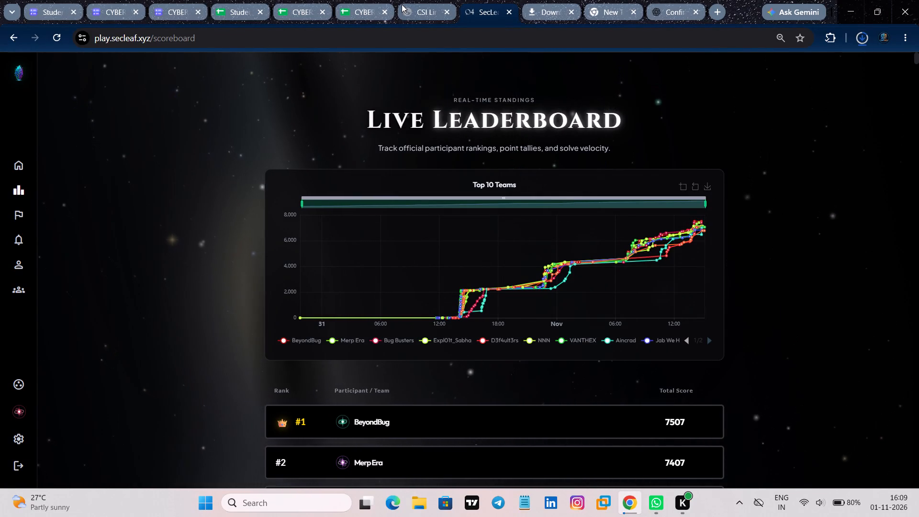
# Switch to the browser's download history and look through the recently downloaded files.
pyautogui.click(556, 10)
pyautogui.scroll(19, 458, 166)
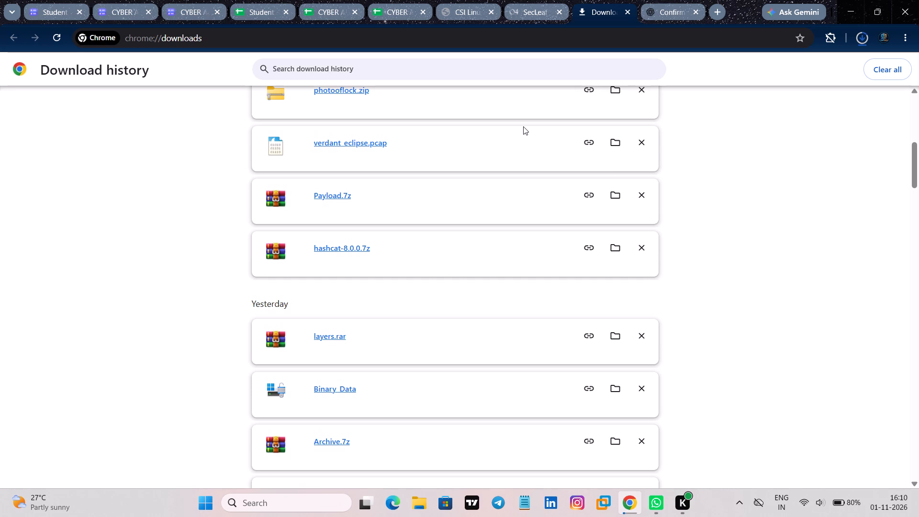
pyautogui.scroll(11, 482, 285)
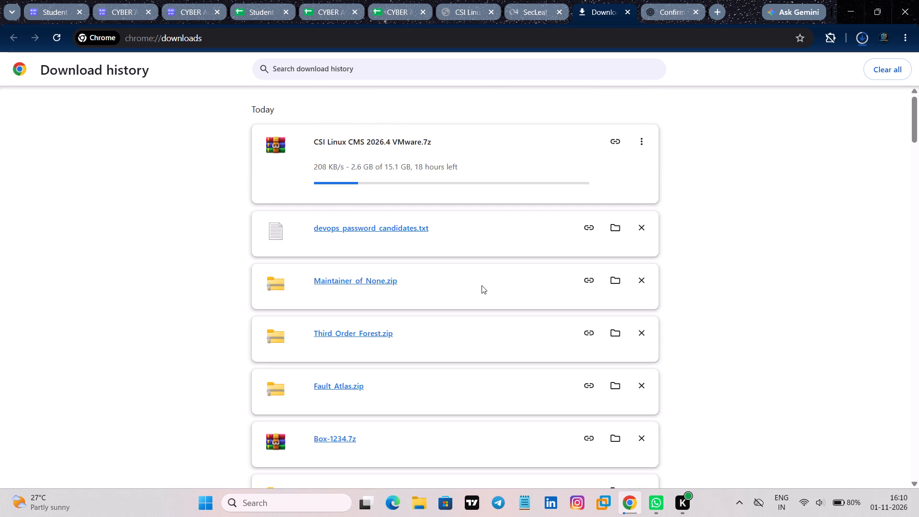
pyautogui.scroll(8, 482, 285)
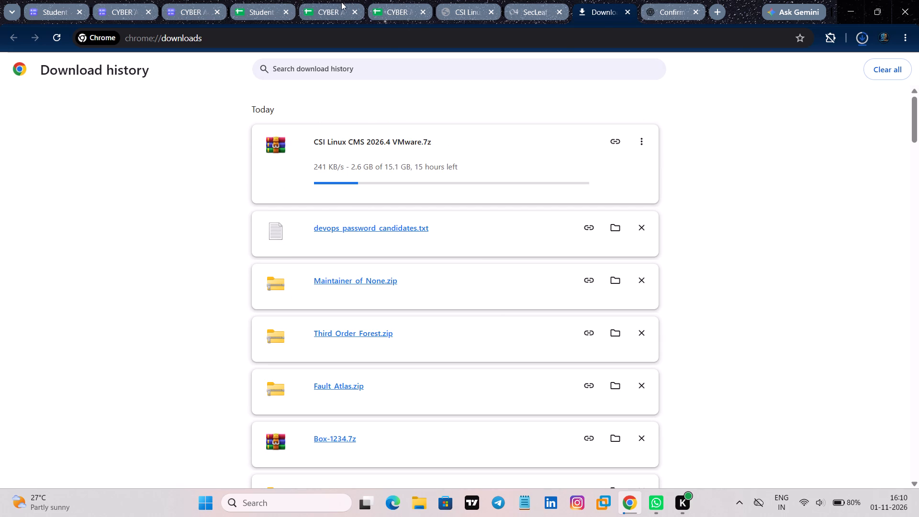
# Look over the top of the Webinar 2.0 Attendance & Certificate Form and switch to the Student Registration Form.
pyautogui.click(161, 10)
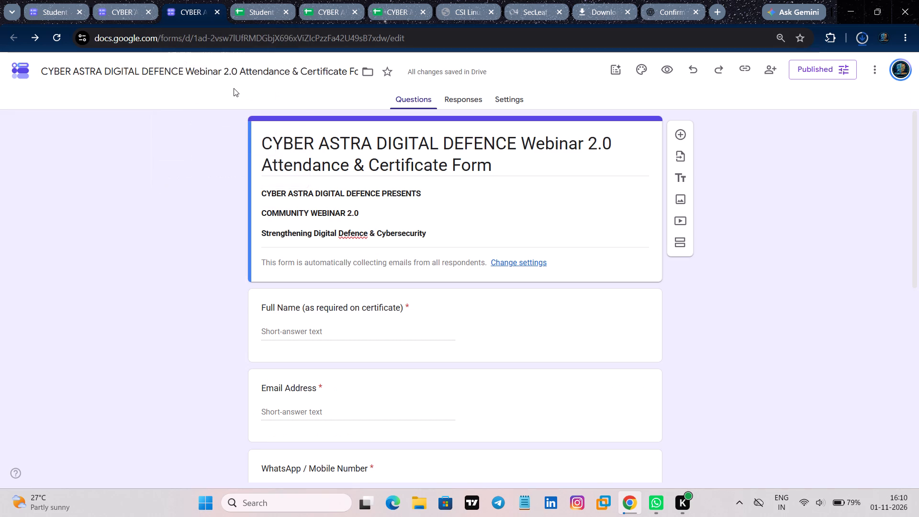
pyautogui.scroll(-1, 234, 88)
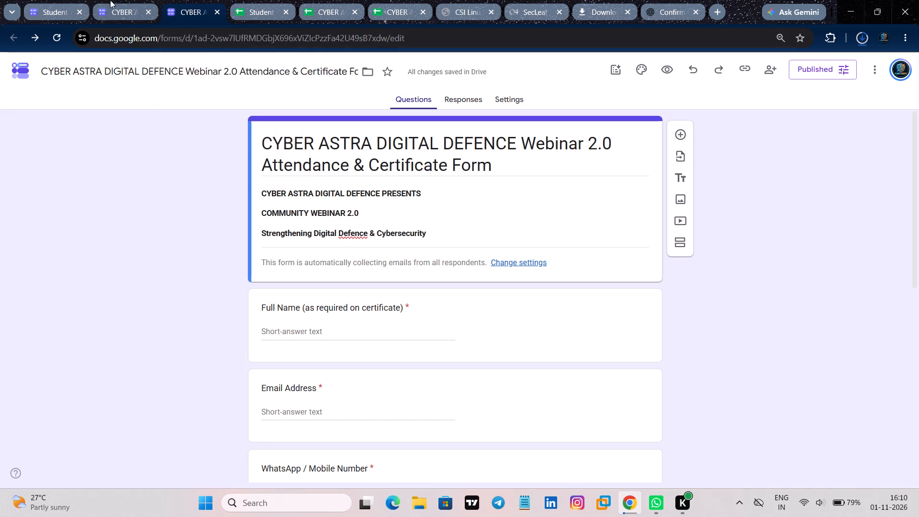
pyautogui.click(38, 9)
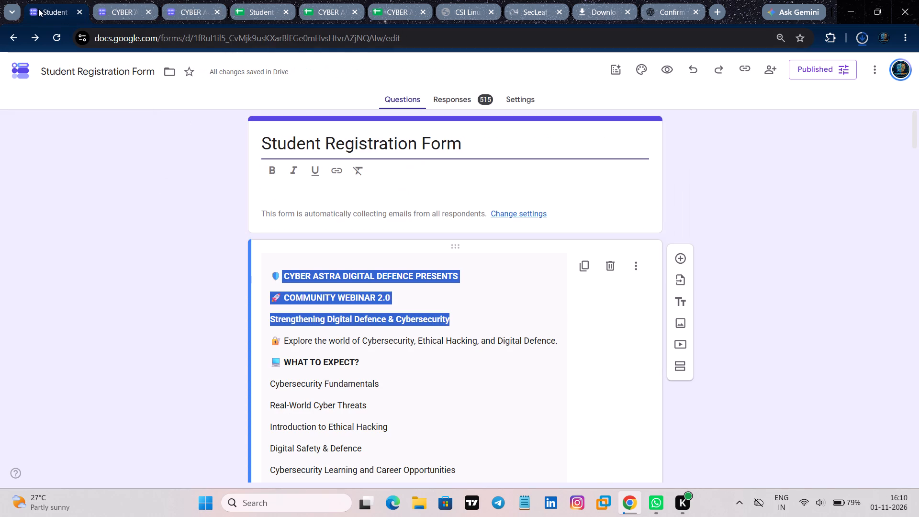
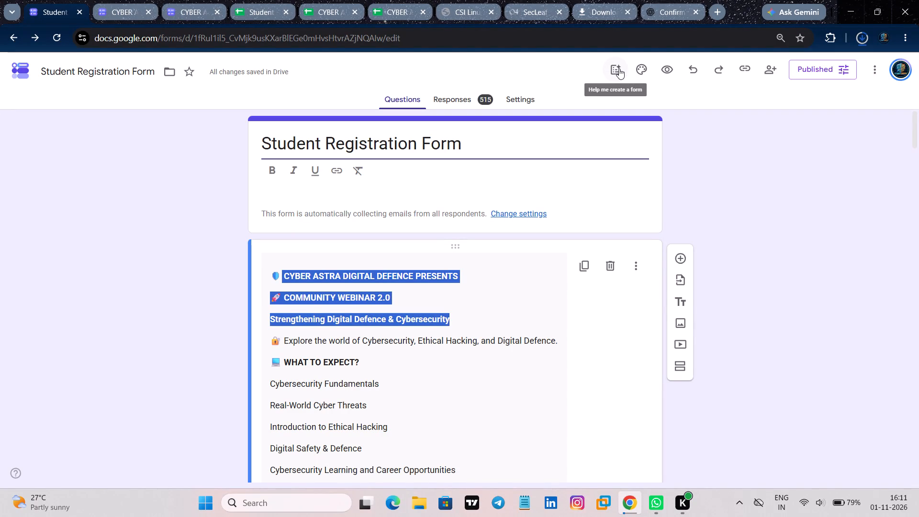
# Set the Student Registration Form's theme colour to green, keeping the lightest green background, and close the theme settings.
pyautogui.click(645, 68)
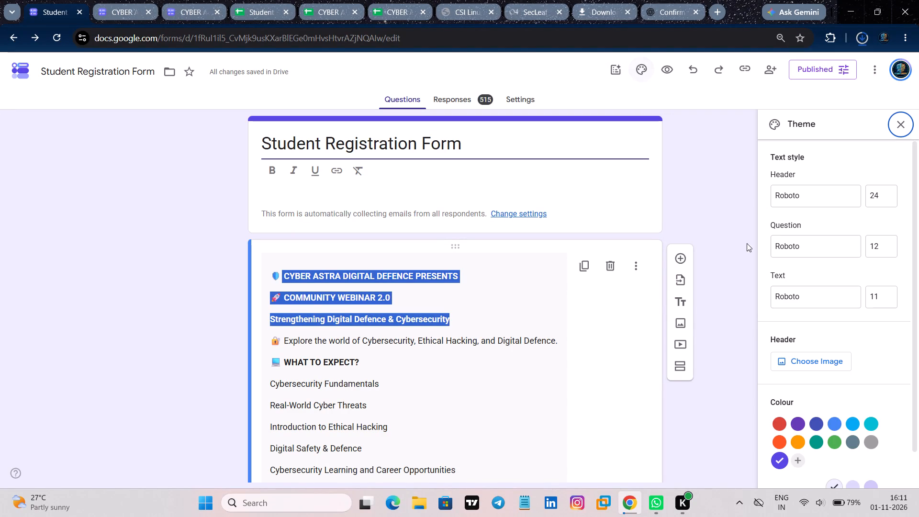
pyautogui.click(788, 428)
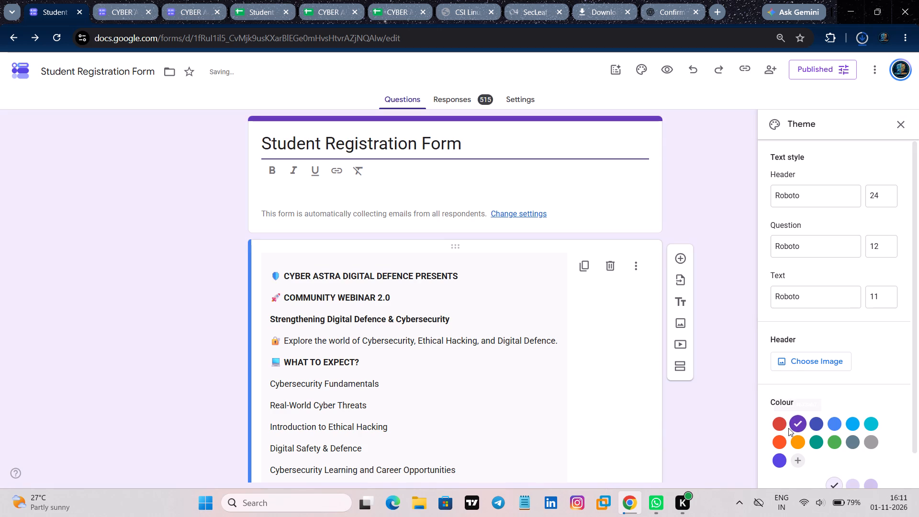
pyautogui.click(788, 428)
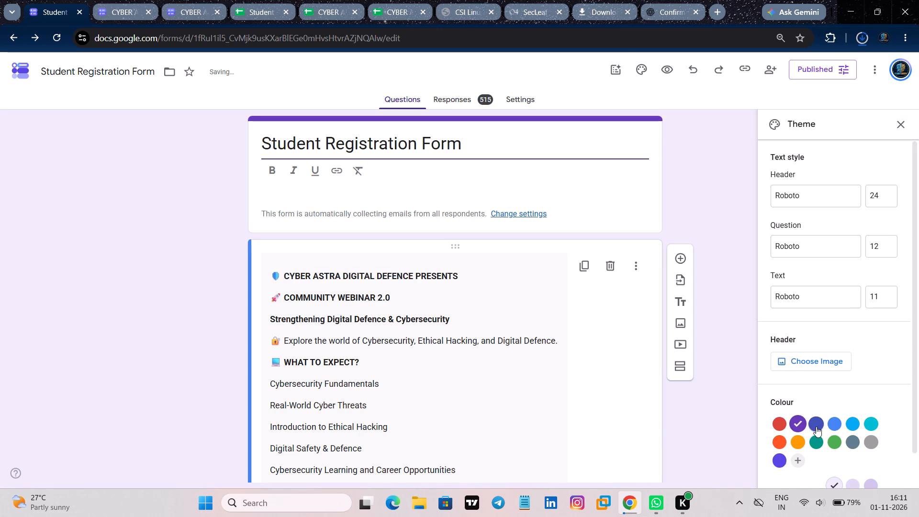
pyautogui.doubleClick(816, 427)
pyautogui.scroll(-2, 816, 427)
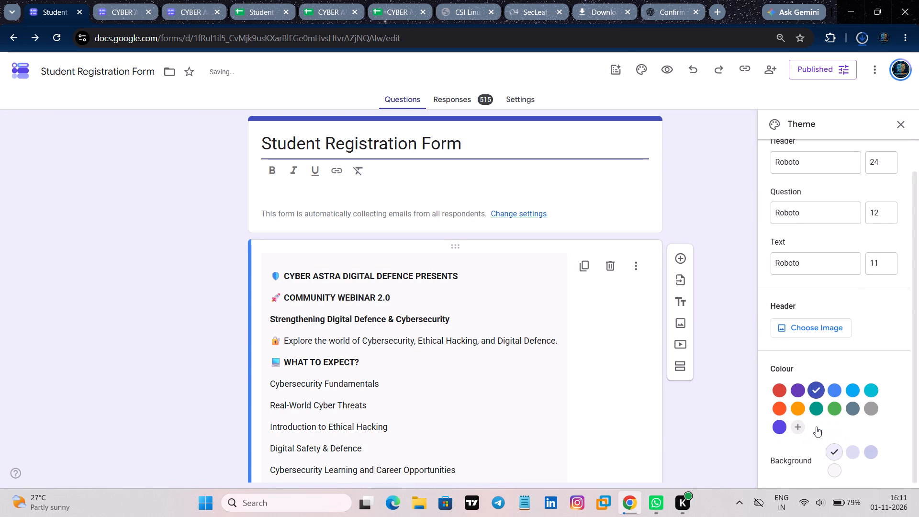
pyautogui.scroll(-2, 816, 427)
pyautogui.click(829, 403)
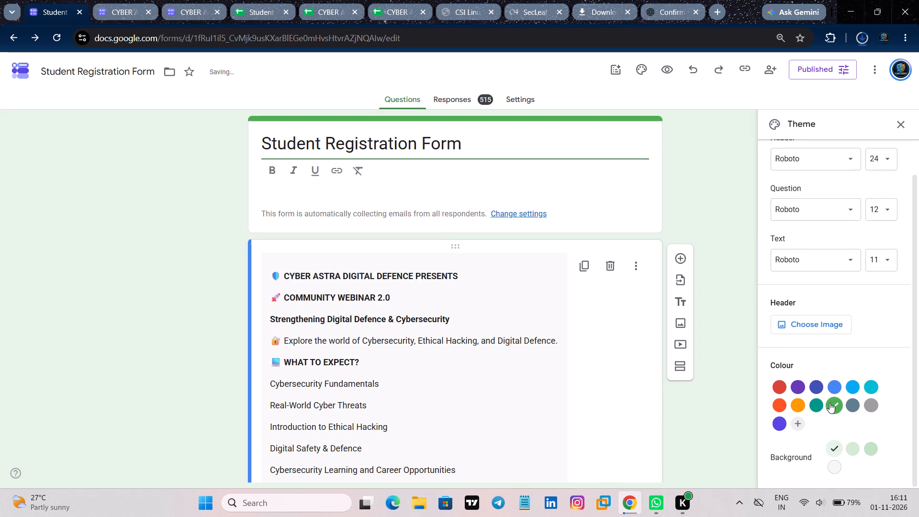
pyautogui.scroll(-5, 829, 403)
pyautogui.click(800, 327)
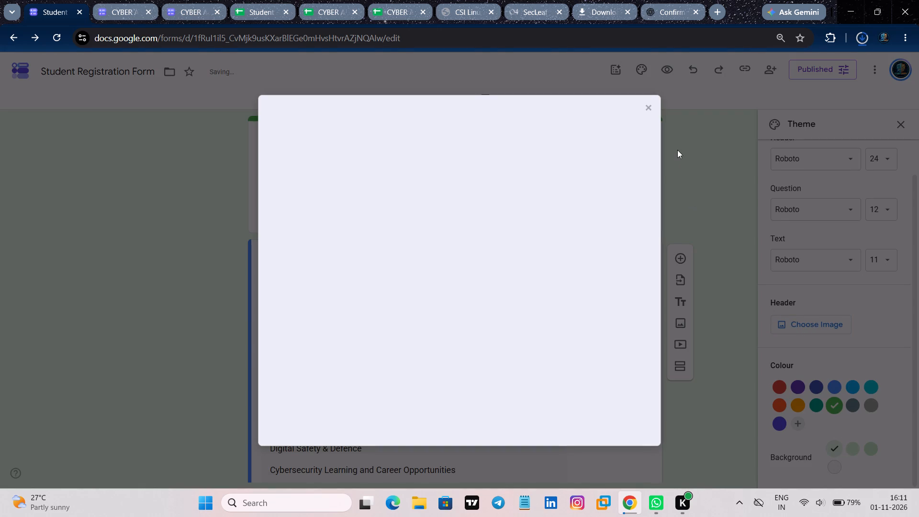
pyautogui.click(650, 110)
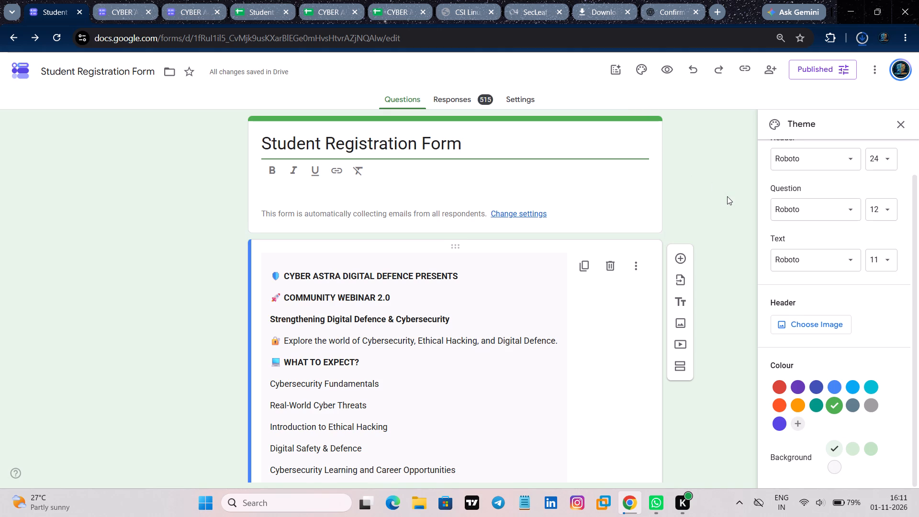
pyautogui.scroll(4, 727, 196)
pyautogui.scroll(4, 840, 199)
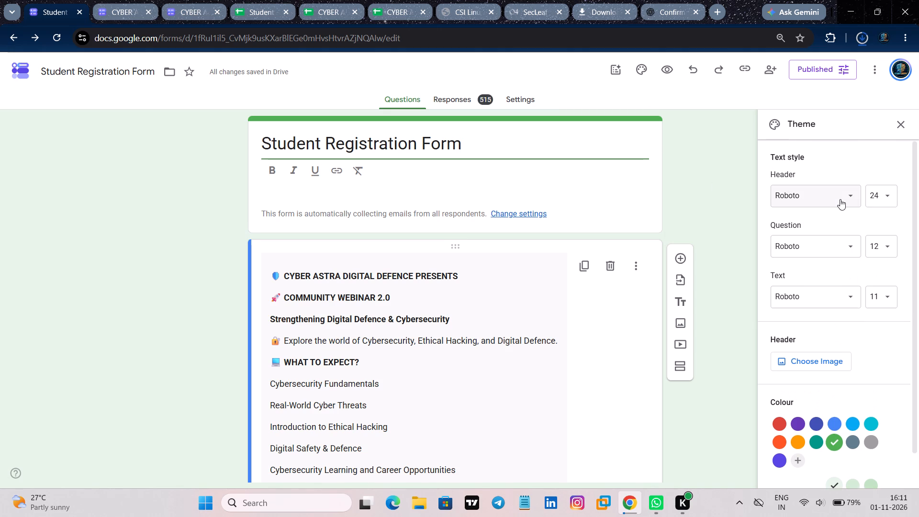
pyautogui.click(901, 128)
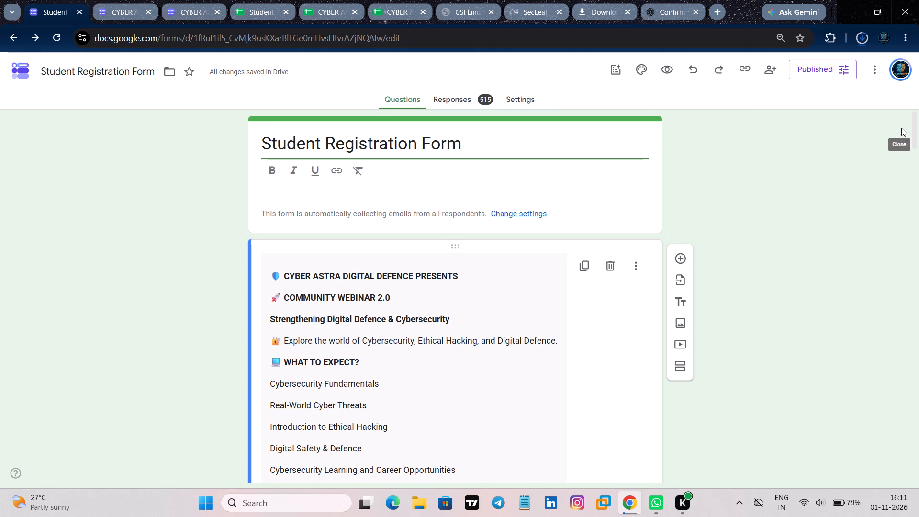
# Save the Student Registration Form's published options with responses accepted from anyone with the link.
pyautogui.click(822, 73)
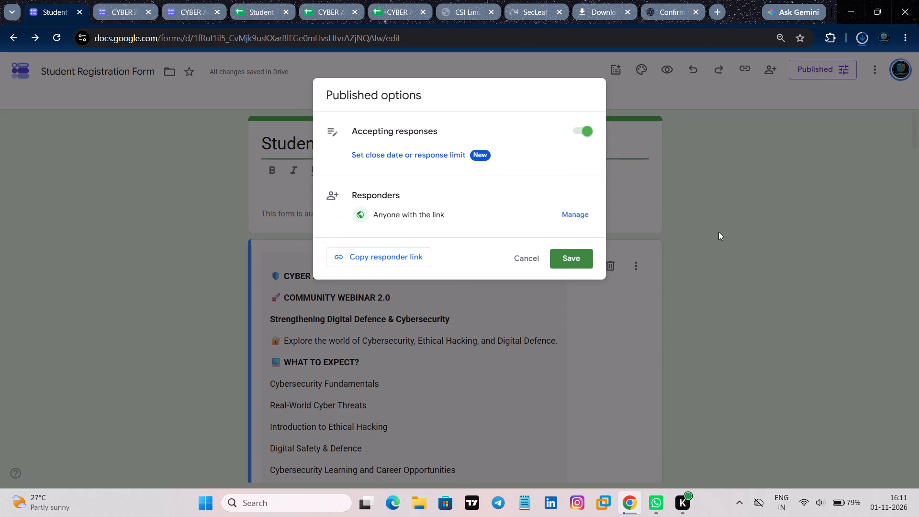
pyautogui.click(576, 255)
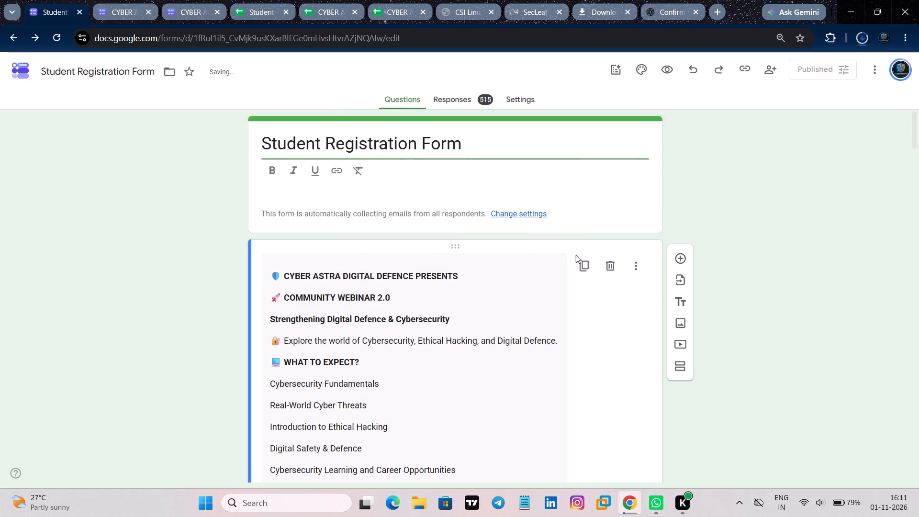
# Switch to the CYBER ASTRA Webinar Attendance & Certificate Form and save its published options as not accepting responses.
pyautogui.click(122, 9)
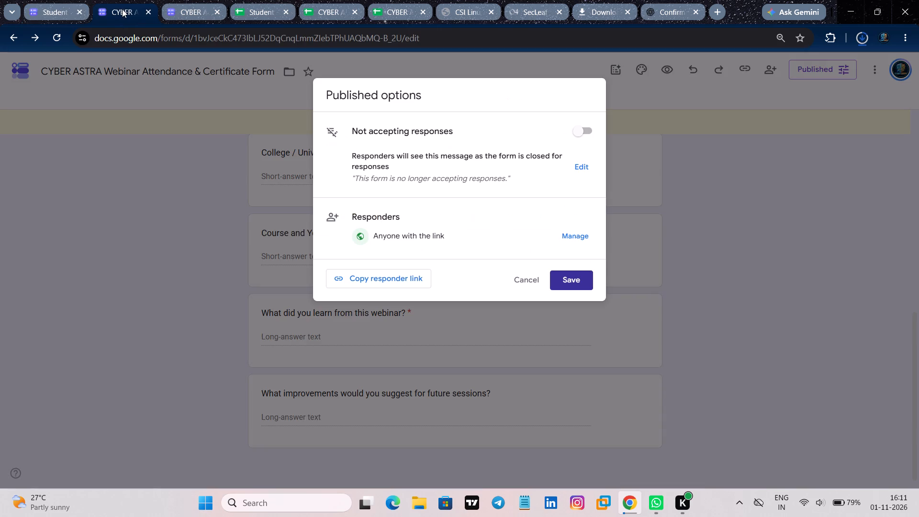
pyautogui.click(572, 280)
# View the responses summary of the CYBER ASTRA Webinar Attendance & Certificate Form.
pyautogui.scroll(2, 572, 280)
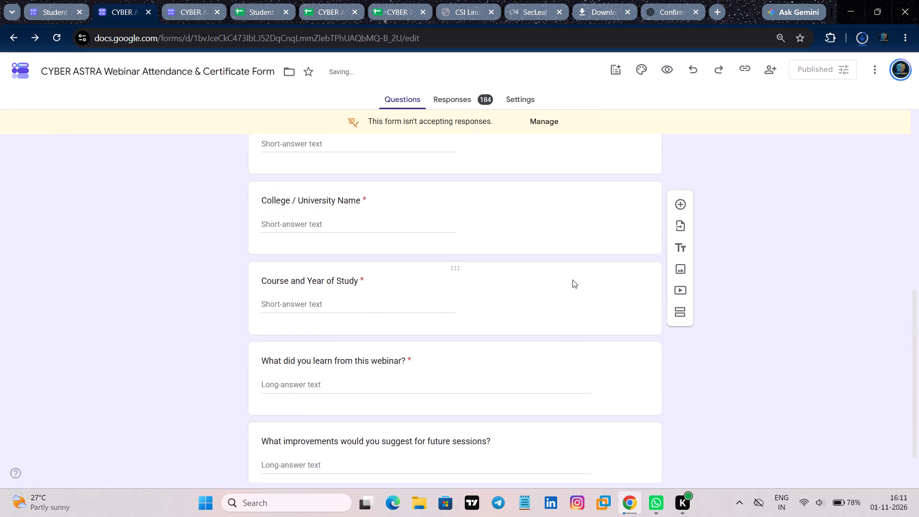
pyautogui.scroll(4, 572, 280)
pyautogui.click(471, 95)
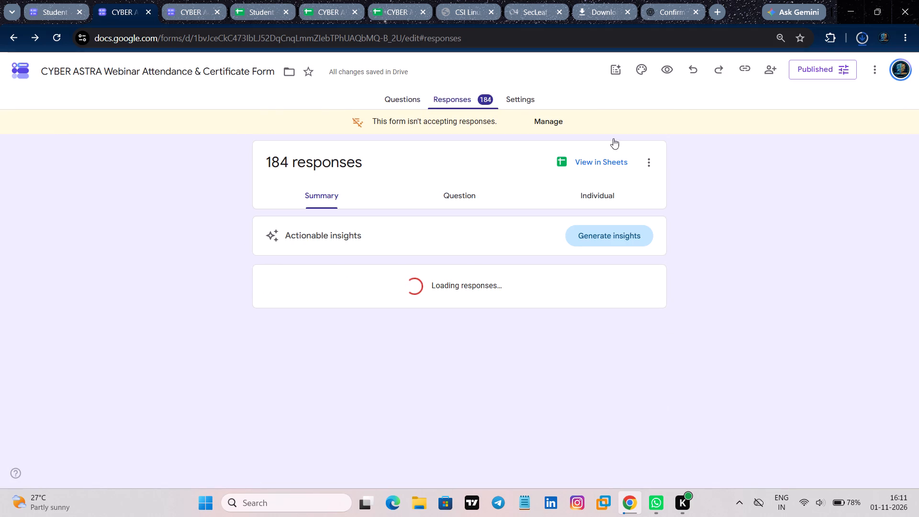
# Switch to the CYBER ASTRA Webinar Attendance & Certificate Form (Responses) spreadsheet and look through the submitted entries.
pyautogui.click(321, 6)
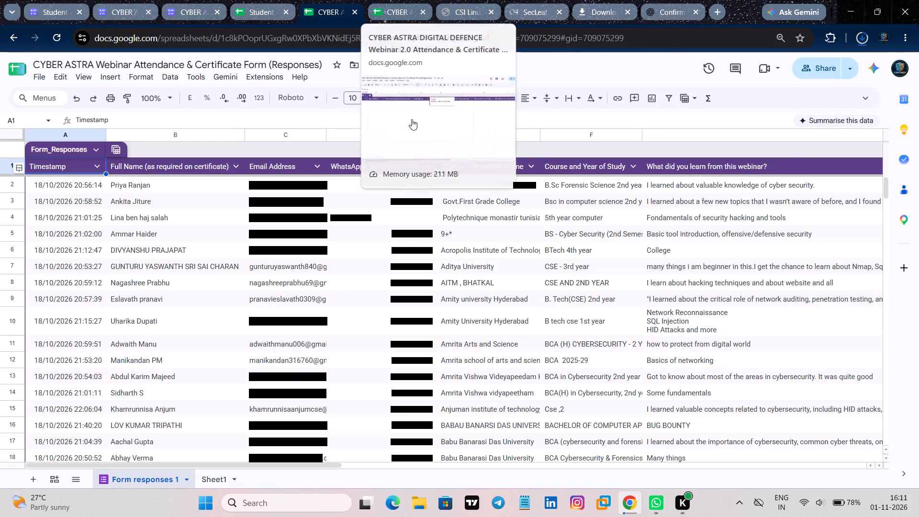
pyautogui.scroll(2, 385, 230)
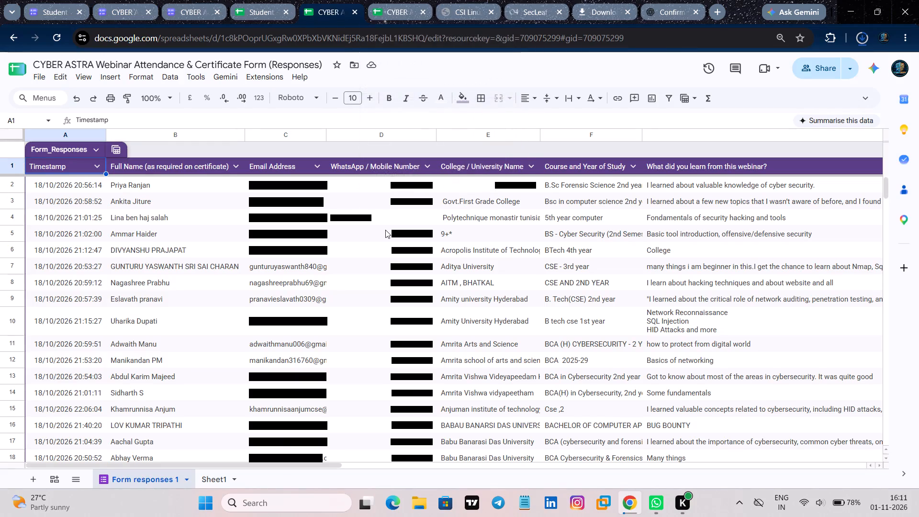
pyautogui.scroll(-2, 385, 230)
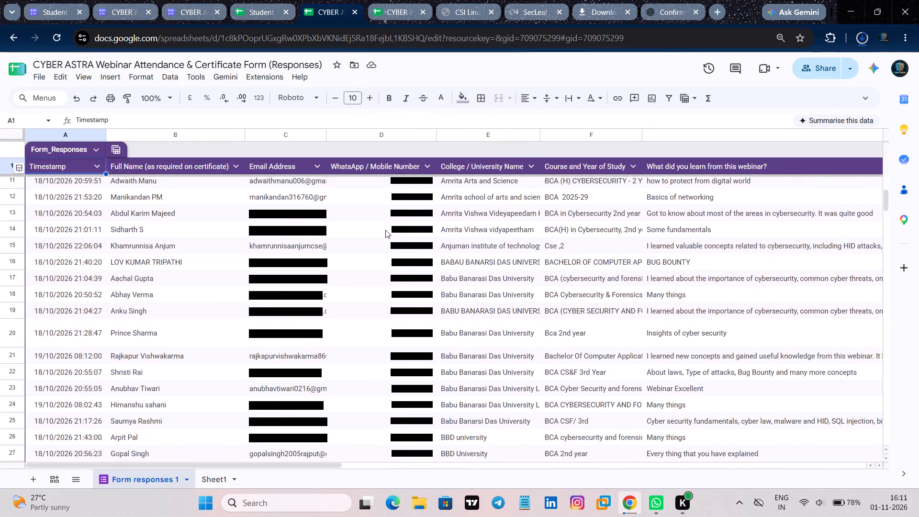
pyautogui.scroll(-1, 385, 230)
pyautogui.scroll(5, 385, 230)
pyautogui.scroll(-1, 385, 230)
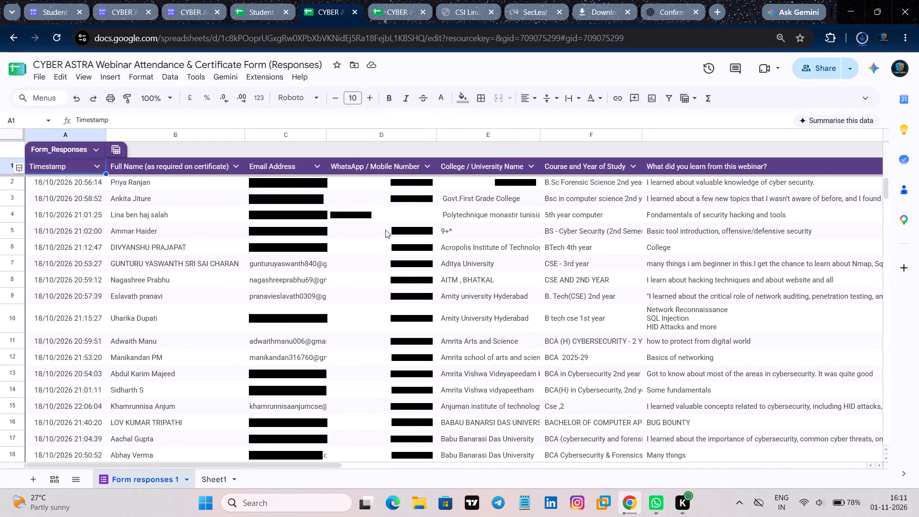
pyautogui.scroll(-6, 385, 230)
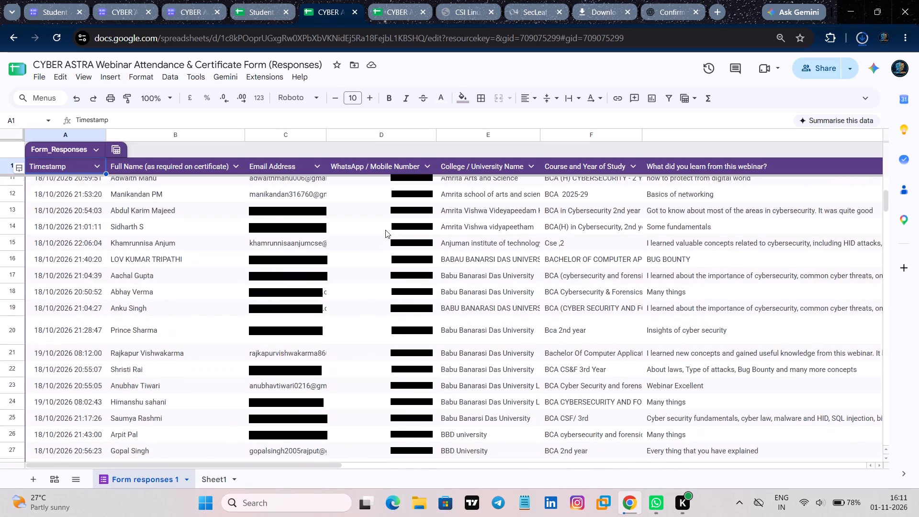
pyautogui.scroll(-11, 385, 230)
pyautogui.scroll(-10, 385, 230)
pyautogui.hscroll(1, 385, 230)
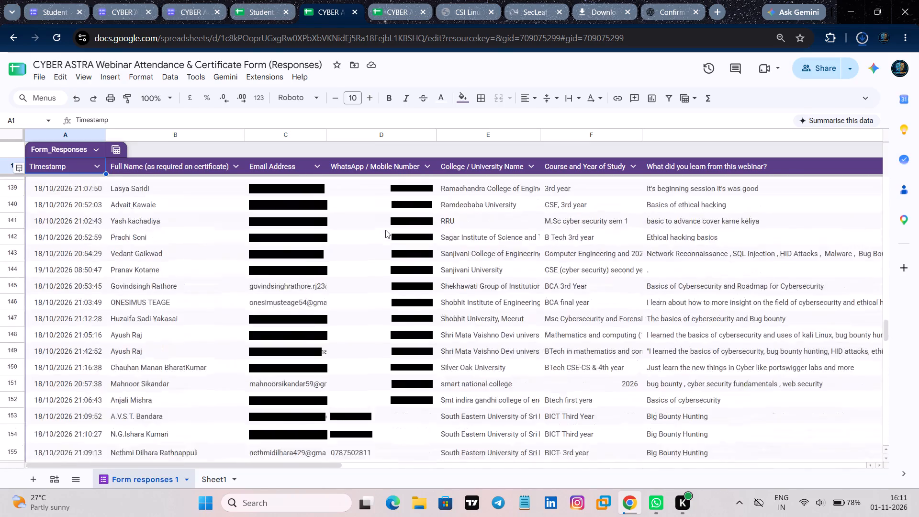
pyautogui.hscroll(3, 385, 230)
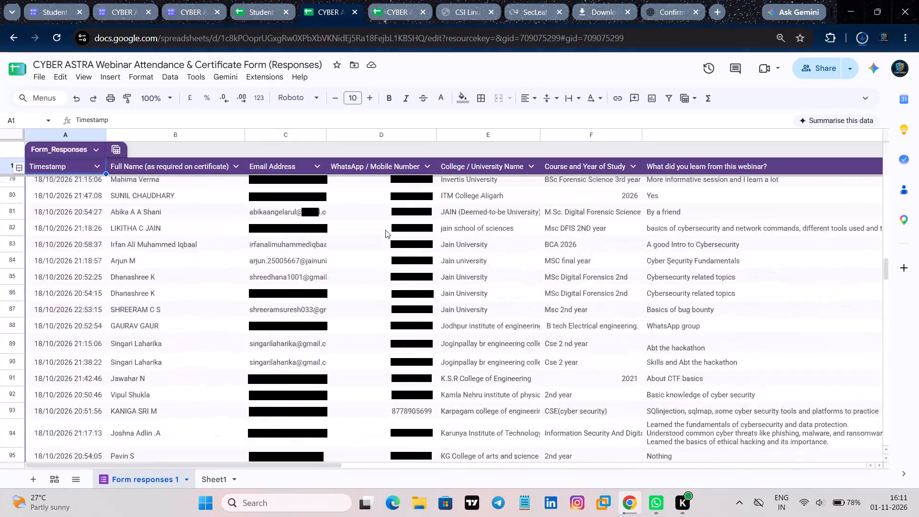
pyautogui.scroll(6, 385, 230)
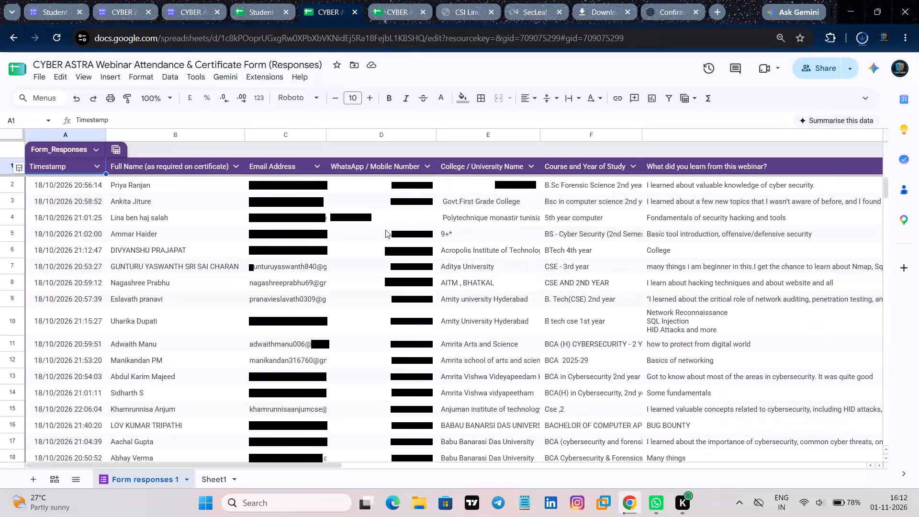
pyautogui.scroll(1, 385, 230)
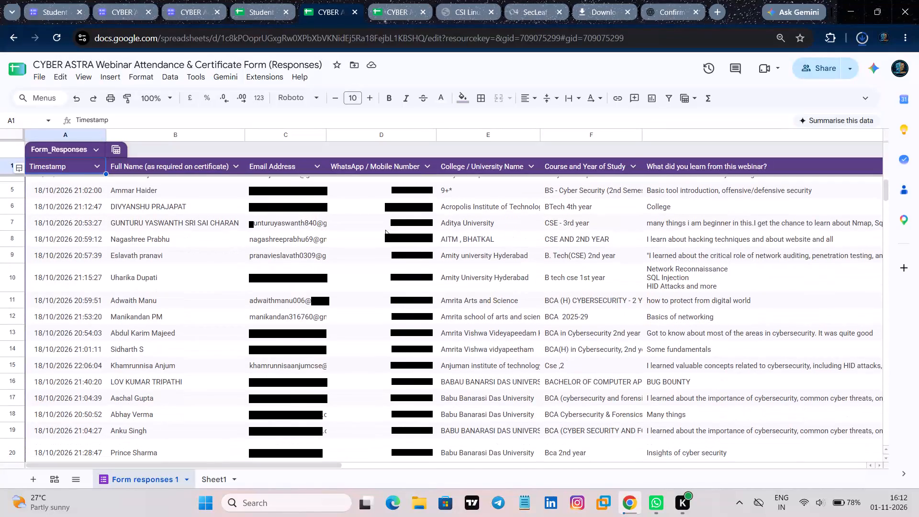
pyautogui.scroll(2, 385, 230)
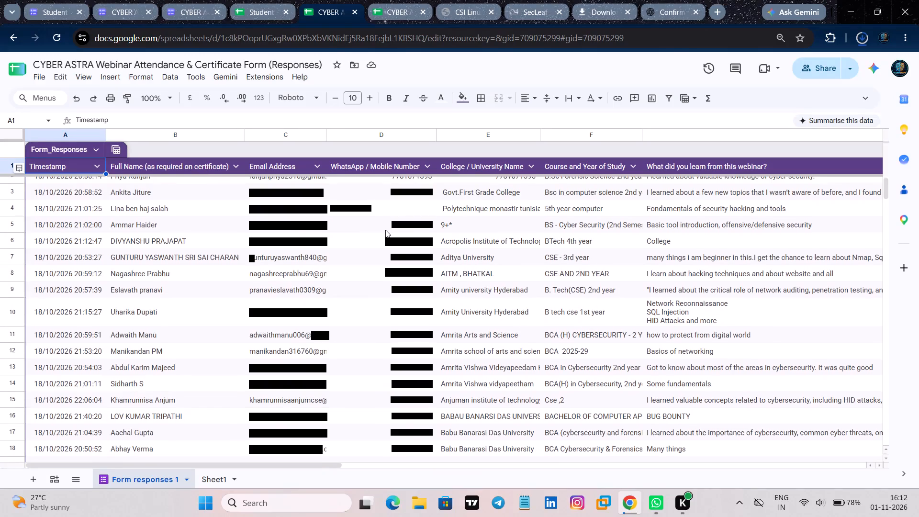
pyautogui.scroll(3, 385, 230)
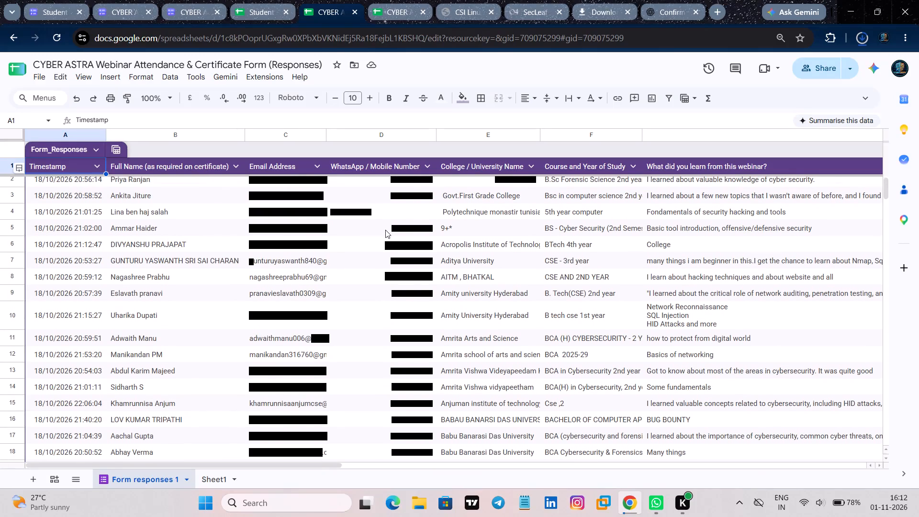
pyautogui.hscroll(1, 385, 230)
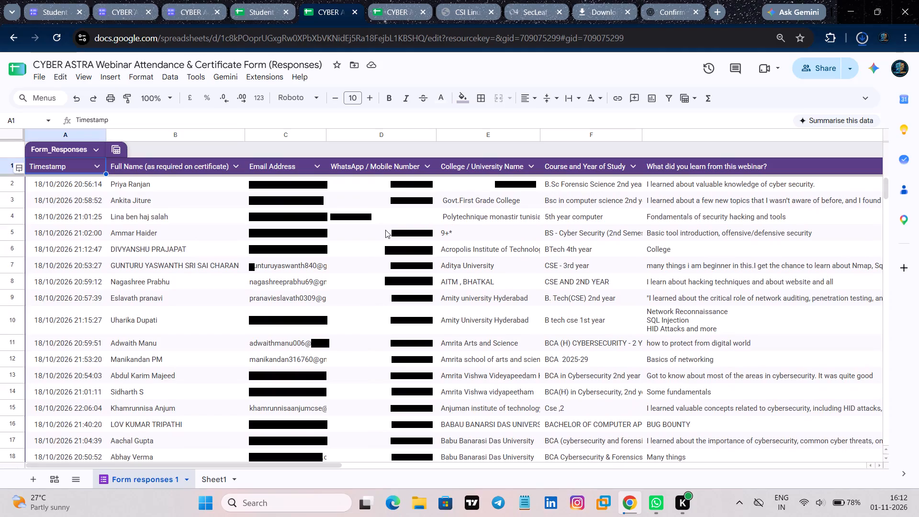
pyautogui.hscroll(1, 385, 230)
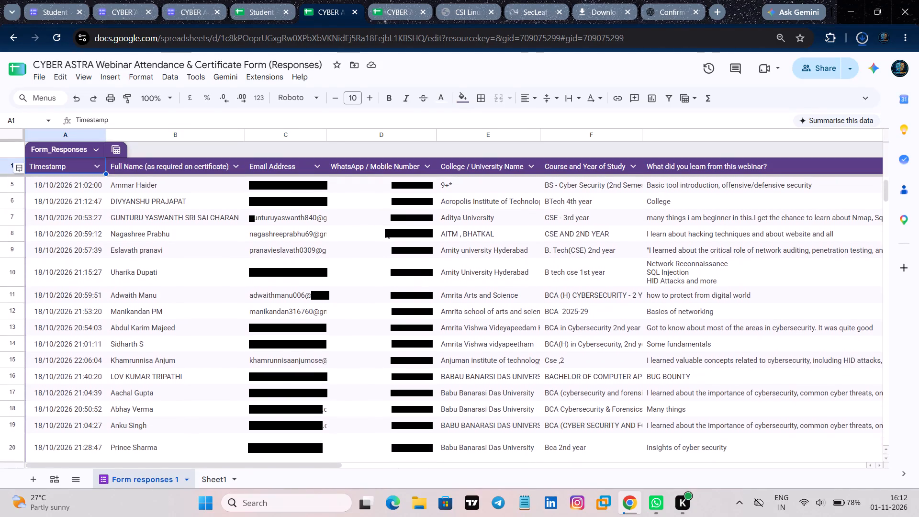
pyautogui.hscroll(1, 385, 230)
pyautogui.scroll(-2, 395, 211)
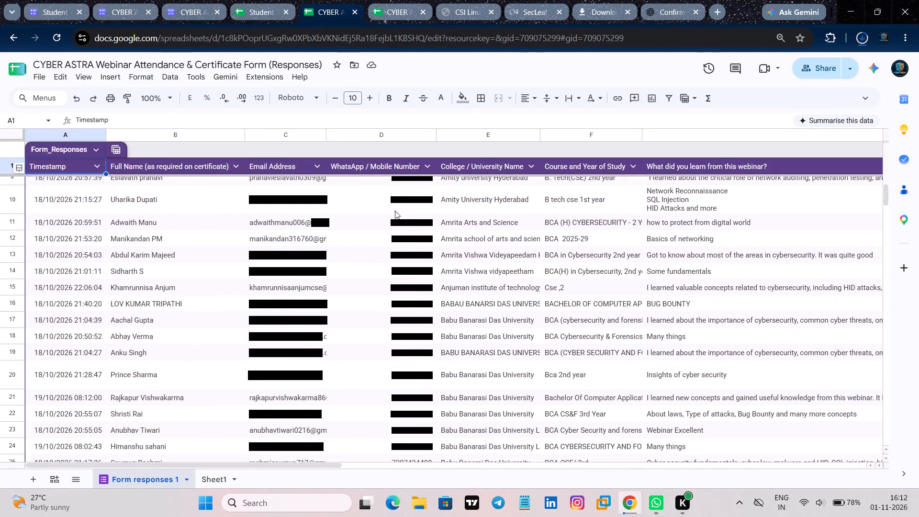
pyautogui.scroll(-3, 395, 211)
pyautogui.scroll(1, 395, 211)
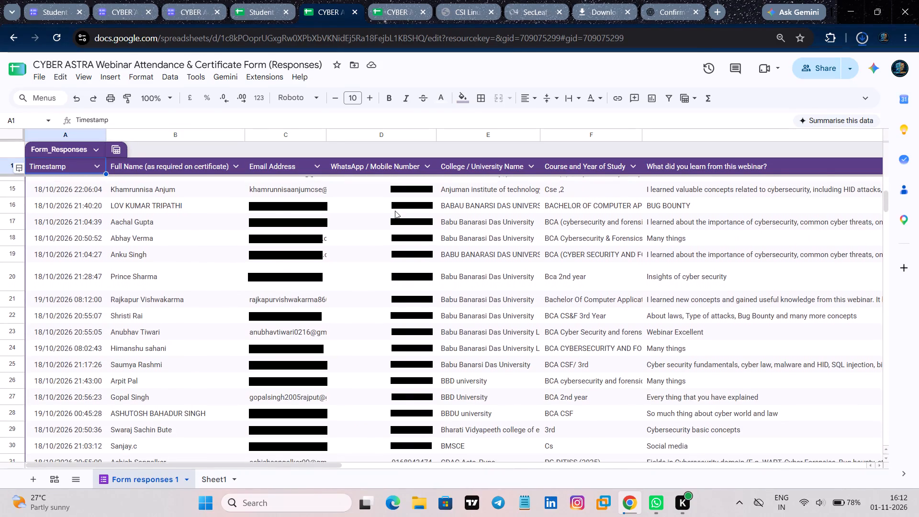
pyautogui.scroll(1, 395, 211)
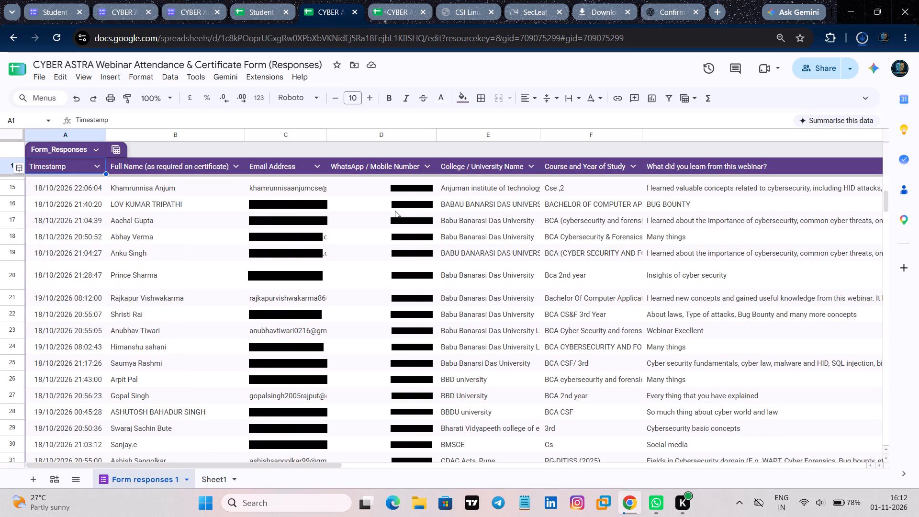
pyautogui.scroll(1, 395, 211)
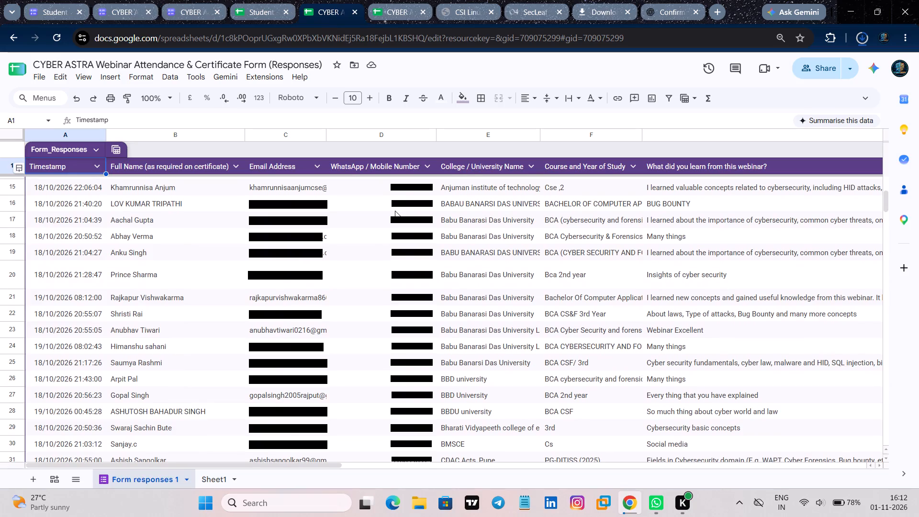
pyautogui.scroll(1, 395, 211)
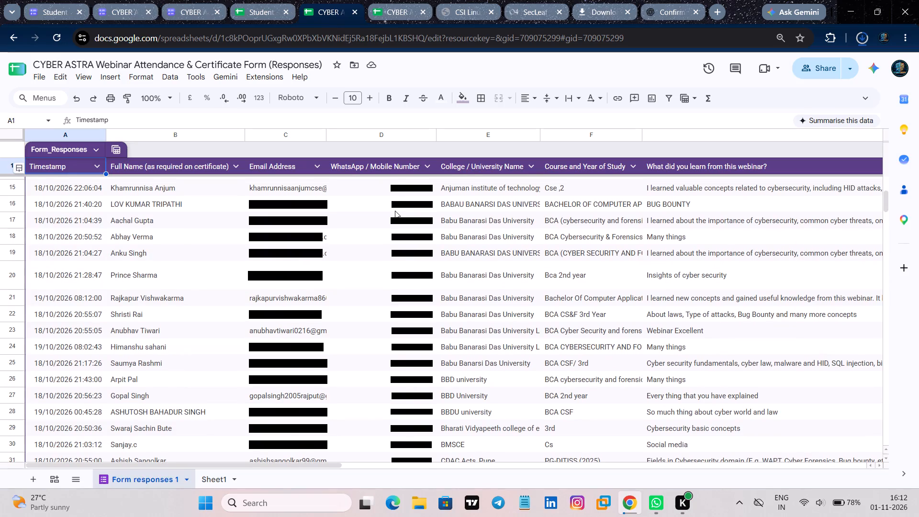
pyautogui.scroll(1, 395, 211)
# Look through the attendance and feedback entries in the Form responses 1 sheet, from the first row past the last entry.
pyautogui.scroll(2, 395, 211)
pyautogui.hscroll(1, 395, 211)
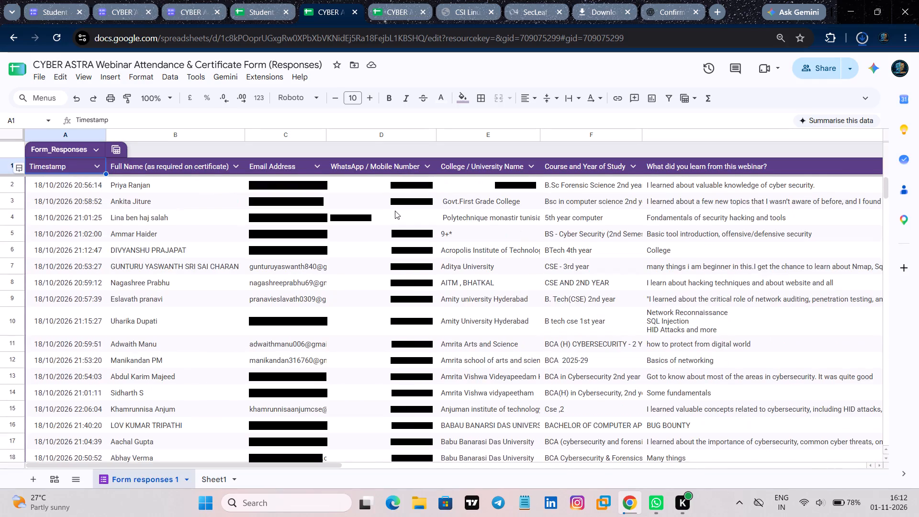
pyautogui.hscroll(1, 395, 211)
pyautogui.scroll(-5, 395, 211)
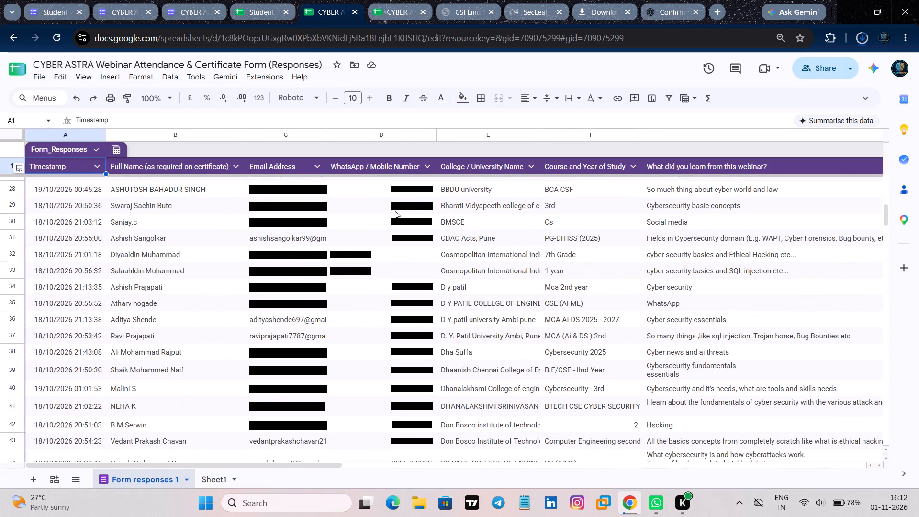
pyautogui.scroll(-2, 395, 211)
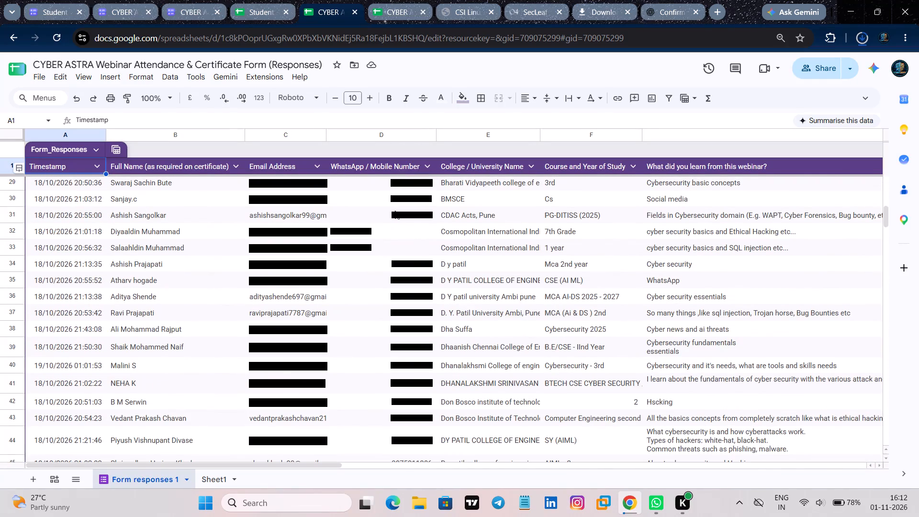
pyautogui.scroll(-10, 395, 211)
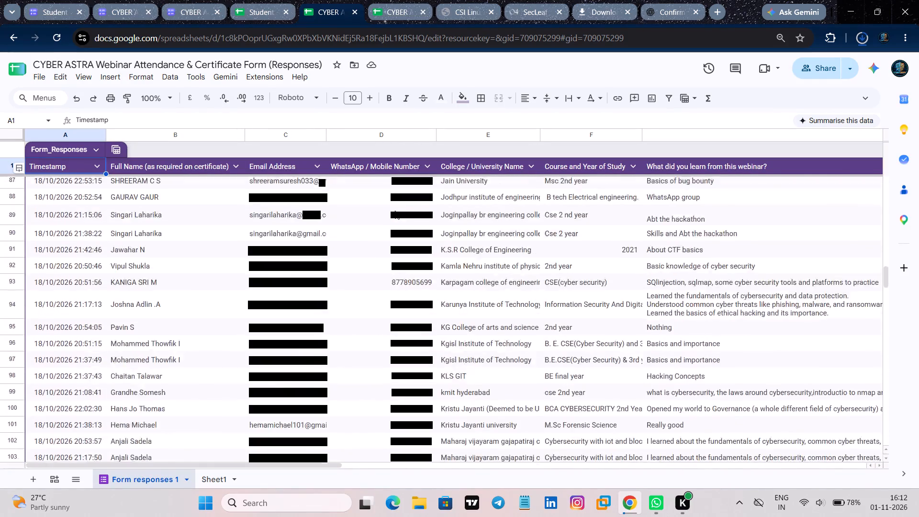
pyautogui.scroll(-11, 395, 211)
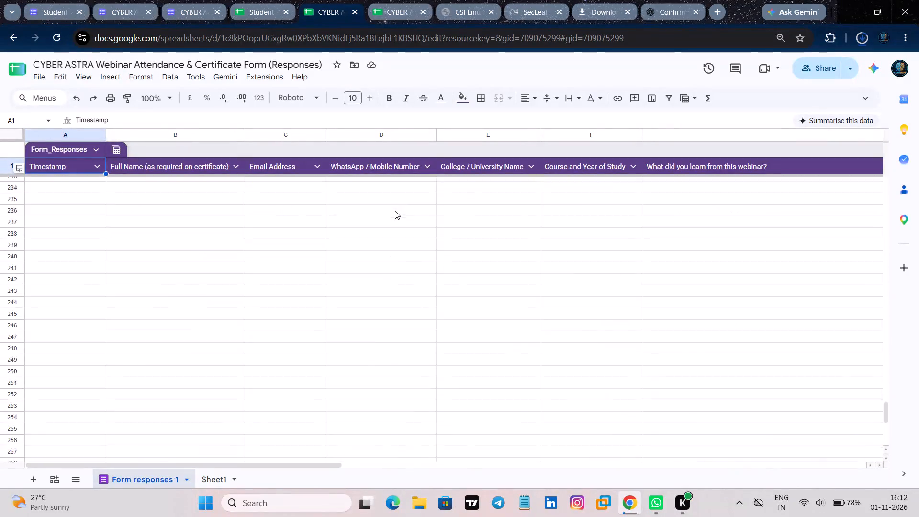
pyautogui.scroll(17, 395, 211)
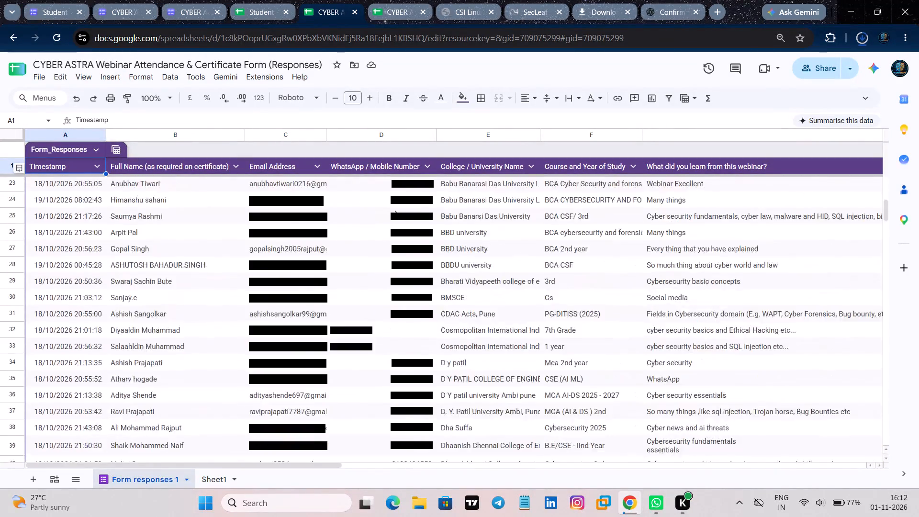
pyautogui.scroll(-3, 395, 211)
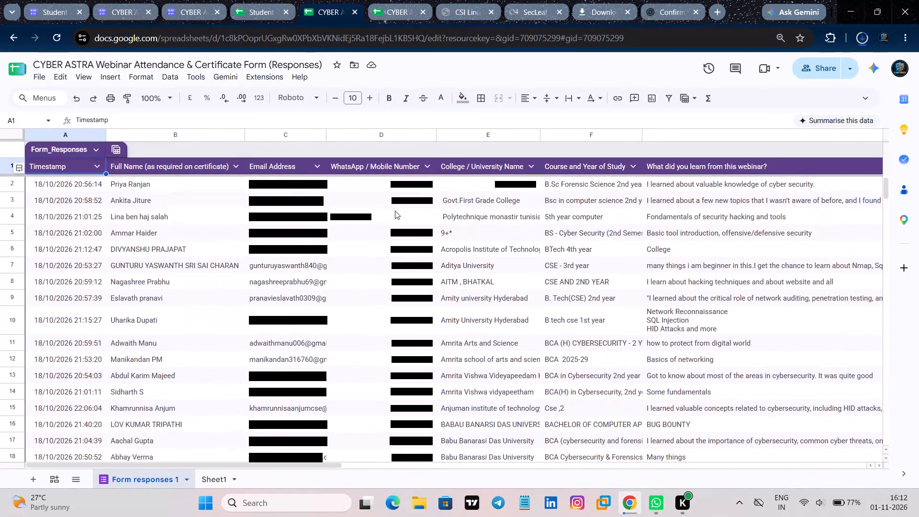
pyautogui.scroll(-12, 395, 211)
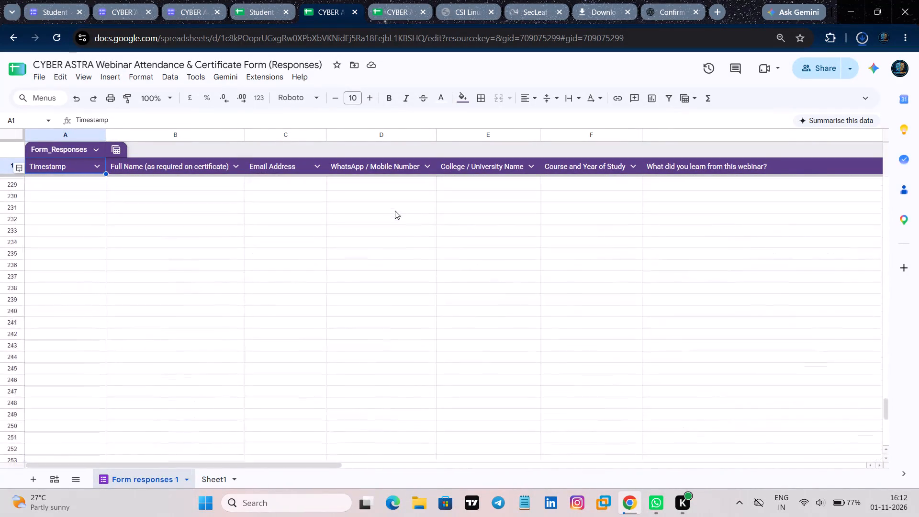
# Examine the student names and certificate IDs listed in Sheet1, down to the last entry, and return to the Form responses 1 sheet.
pyautogui.click(211, 477)
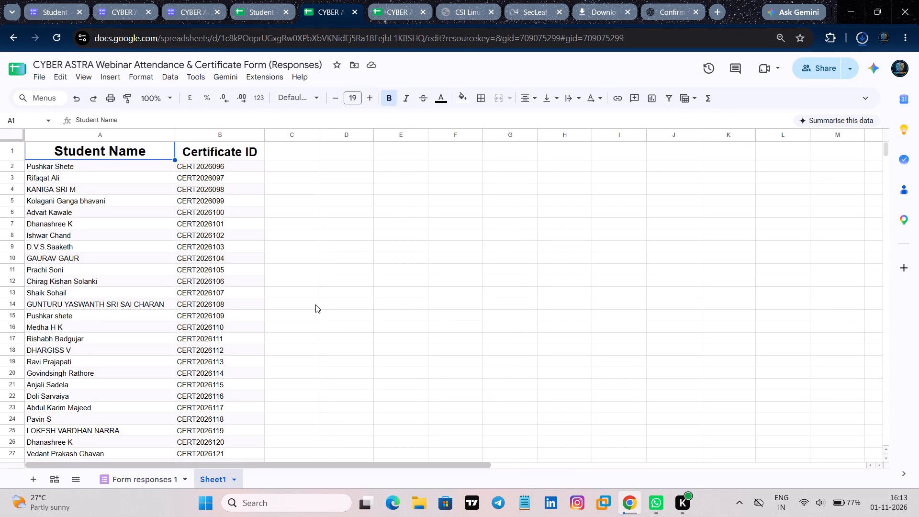
pyautogui.scroll(-12, 315, 304)
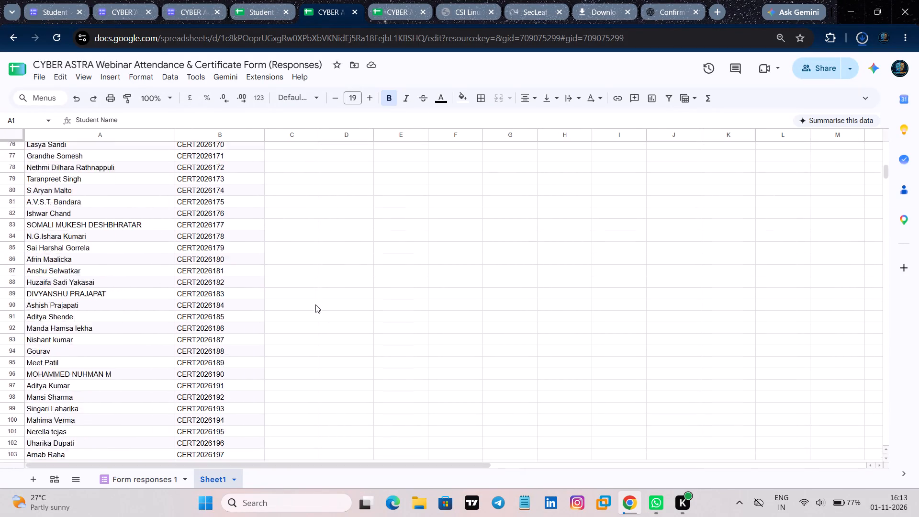
pyautogui.scroll(-8, 315, 304)
pyautogui.scroll(7, 315, 304)
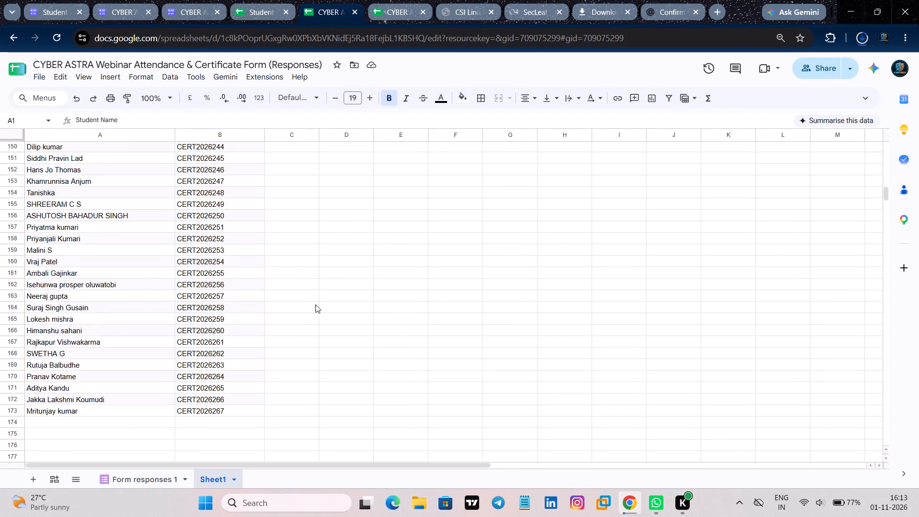
pyautogui.scroll(-2, 315, 304)
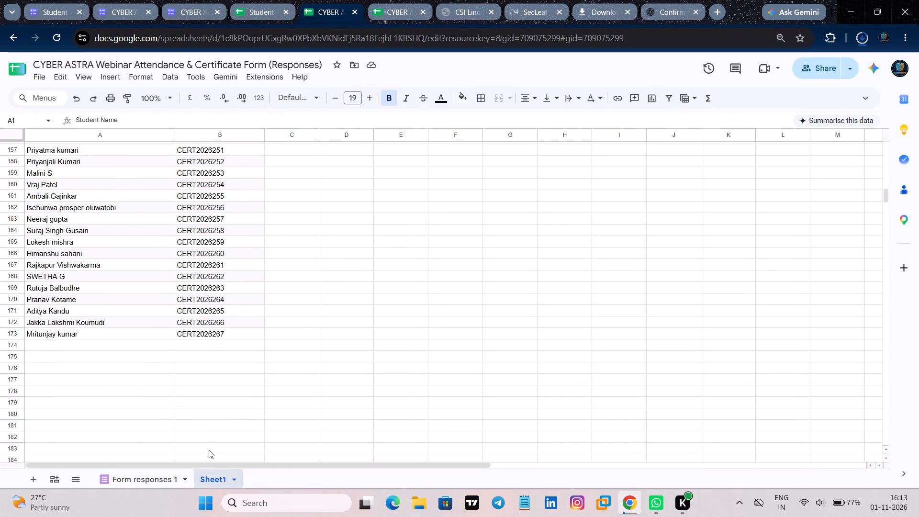
pyautogui.click(159, 472)
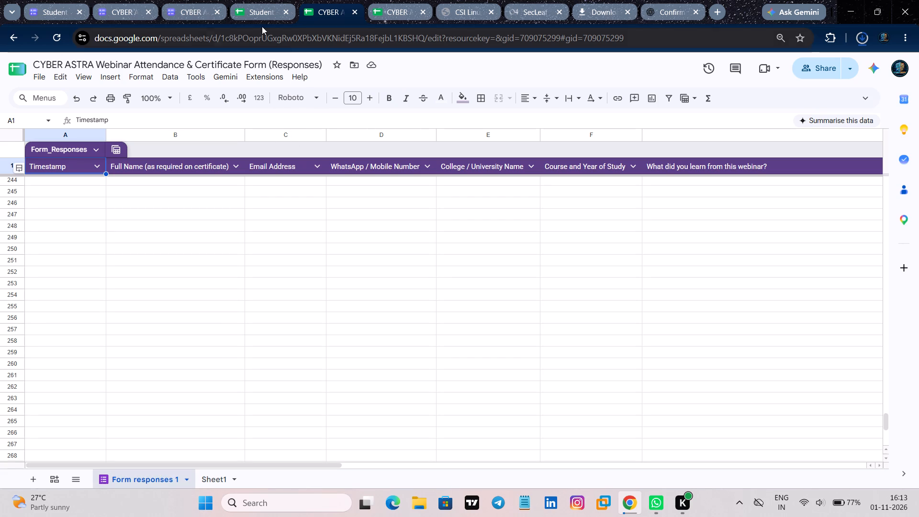
# Switch to the Student Registration Form (Responses) spreadsheet and look through the submitted registrations.
pyautogui.click(259, 9)
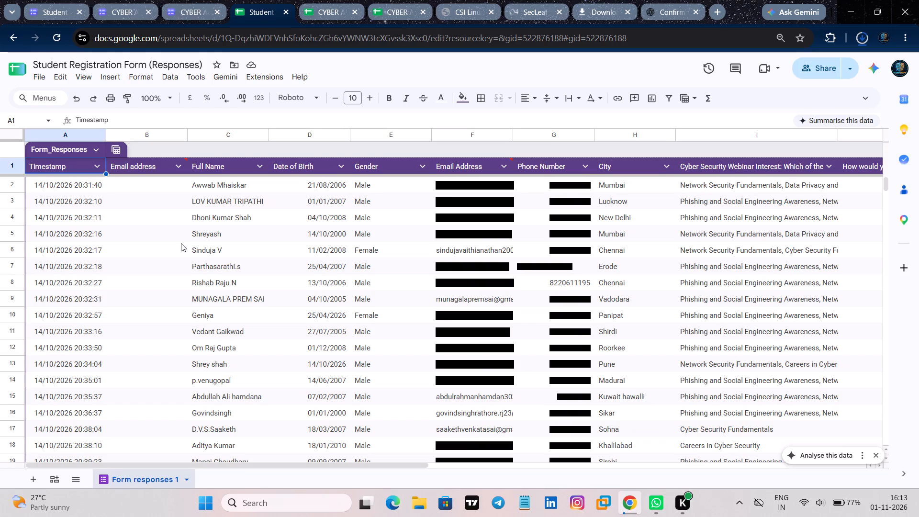
pyautogui.scroll(-17, 181, 243)
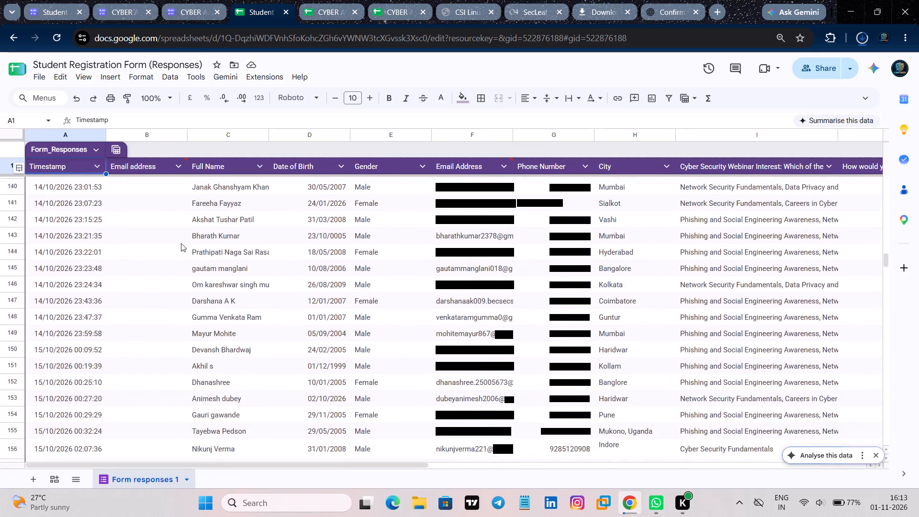
# Look further through the registrations in the Student Registration Form (Responses) sheet, going back to the first rows and down again.
pyautogui.scroll(-12, 181, 243)
pyautogui.scroll(19, 181, 243)
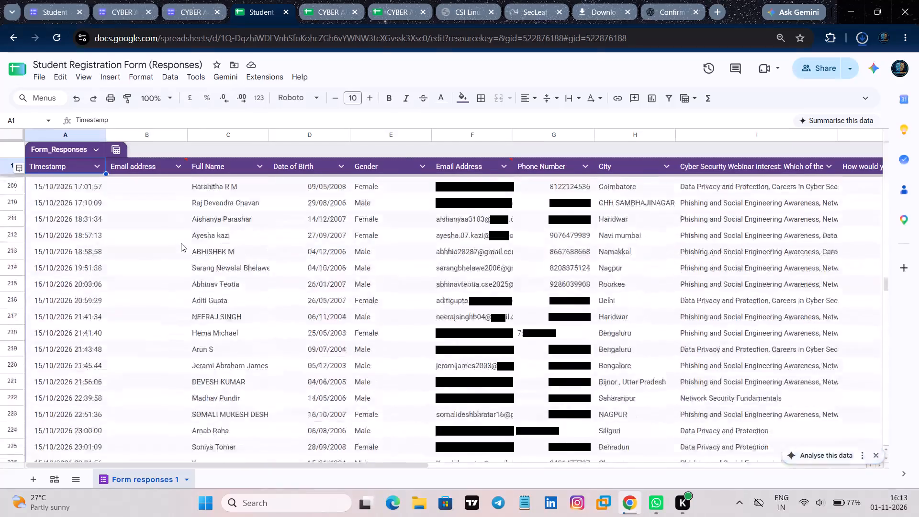
pyautogui.scroll(10, 181, 243)
pyautogui.scroll(12, 181, 243)
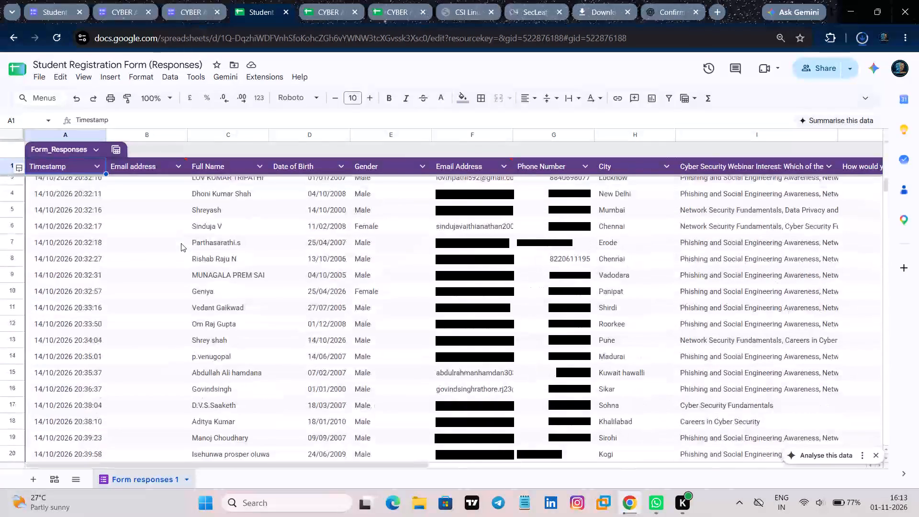
pyautogui.scroll(-3, 181, 243)
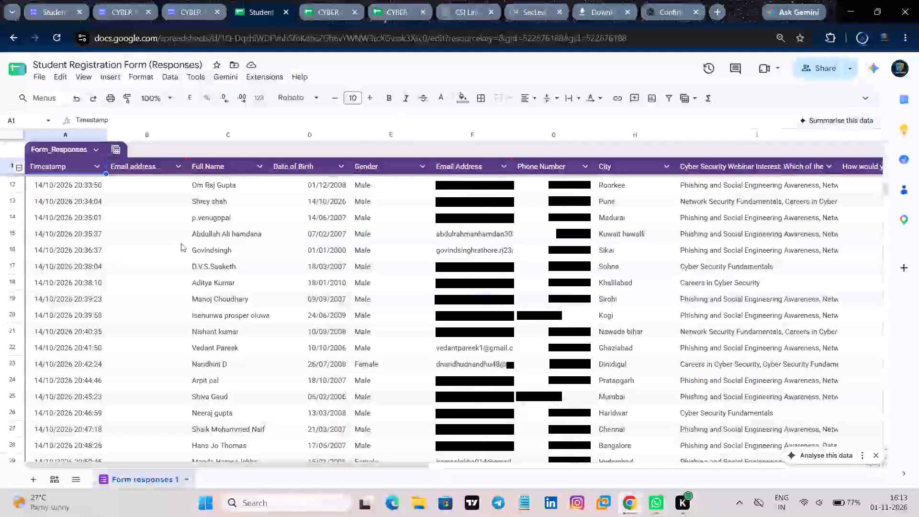
pyautogui.scroll(-12, 181, 243)
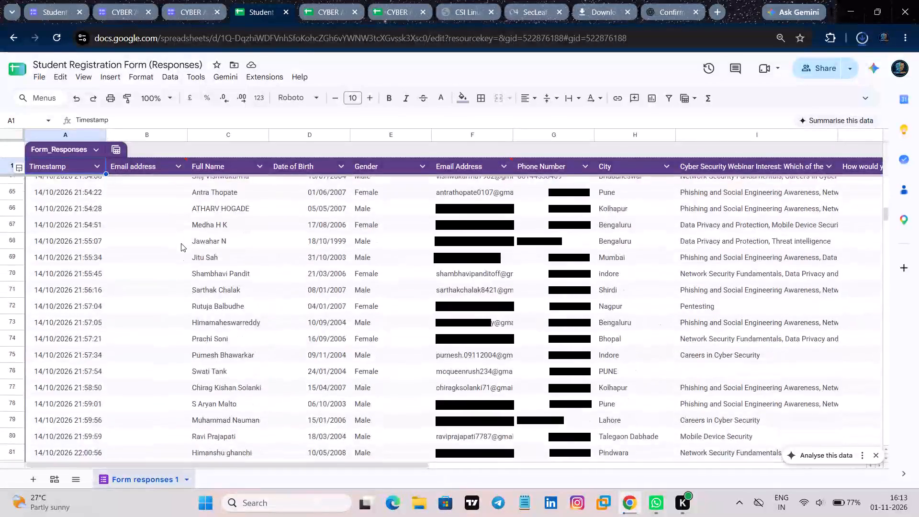
pyautogui.scroll(-18, 181, 243)
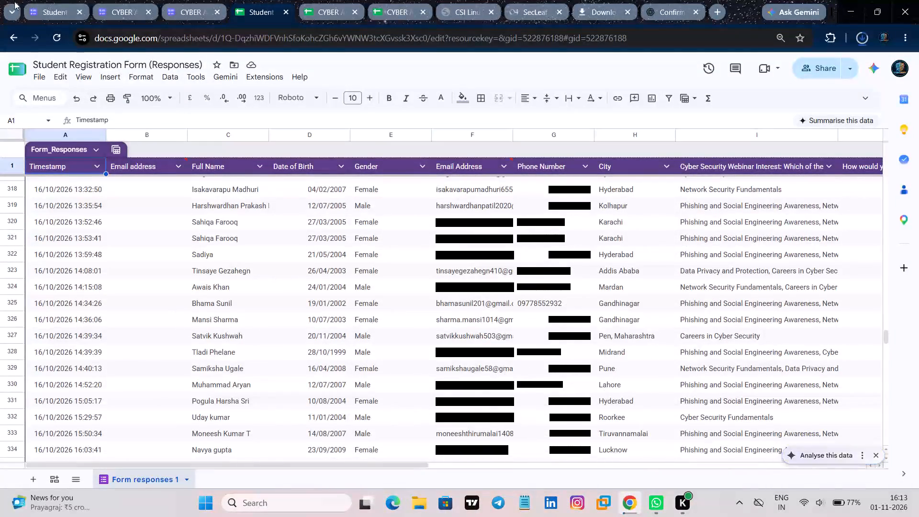
# Switch to the Student Registration Form editor and look through its Community Webinar 2.0 description and poster.
pyautogui.click(34, 10)
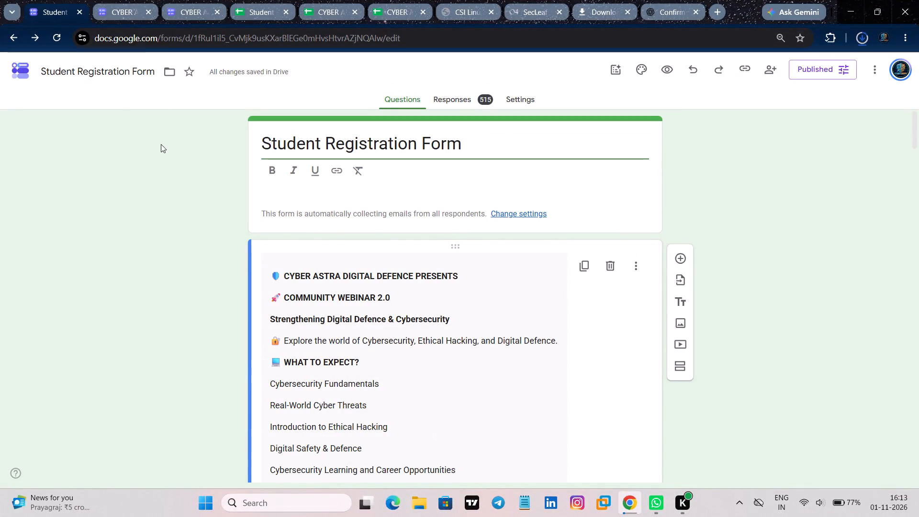
pyautogui.scroll(-10, 161, 144)
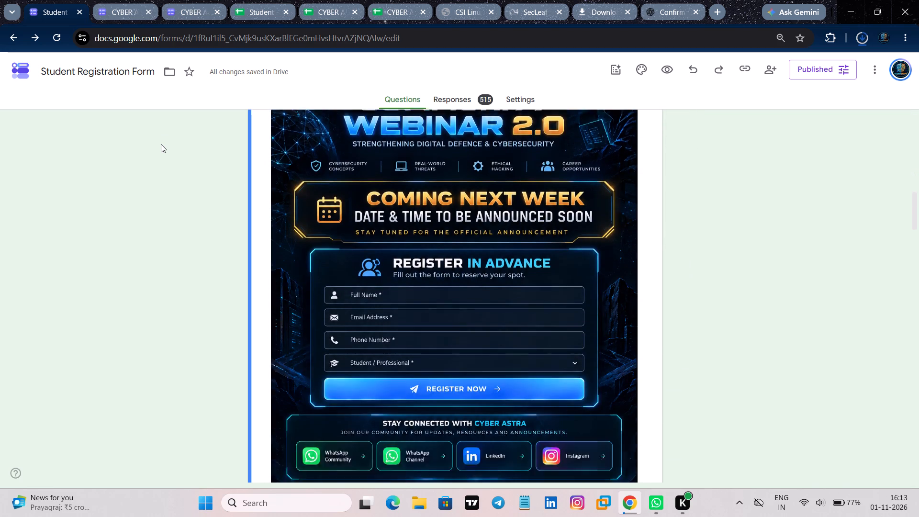
pyautogui.scroll(-4, 161, 144)
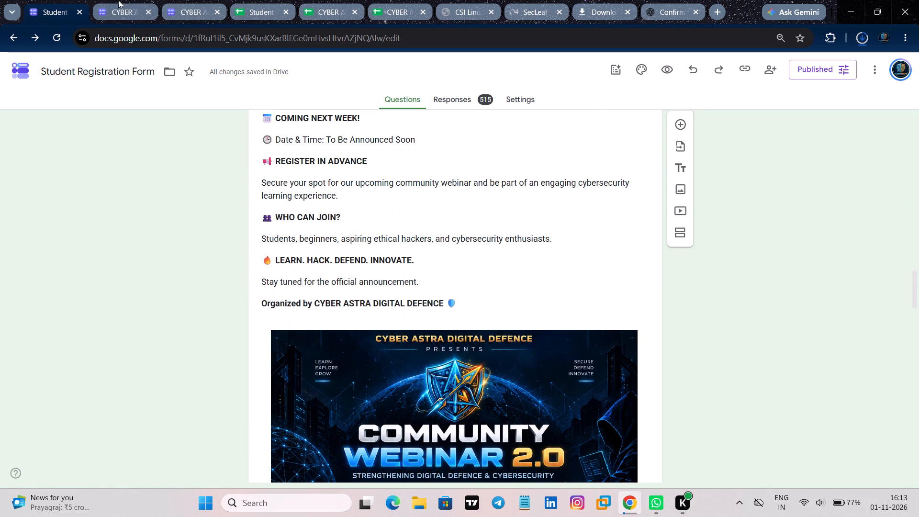
# Switch to the CYBER ASTRA DIGITAL DEFENCE Webinar 2.0 Attendance & Certificate Form and review its questions and header.
pyautogui.click(198, 17)
pyautogui.scroll(-6, 168, 225)
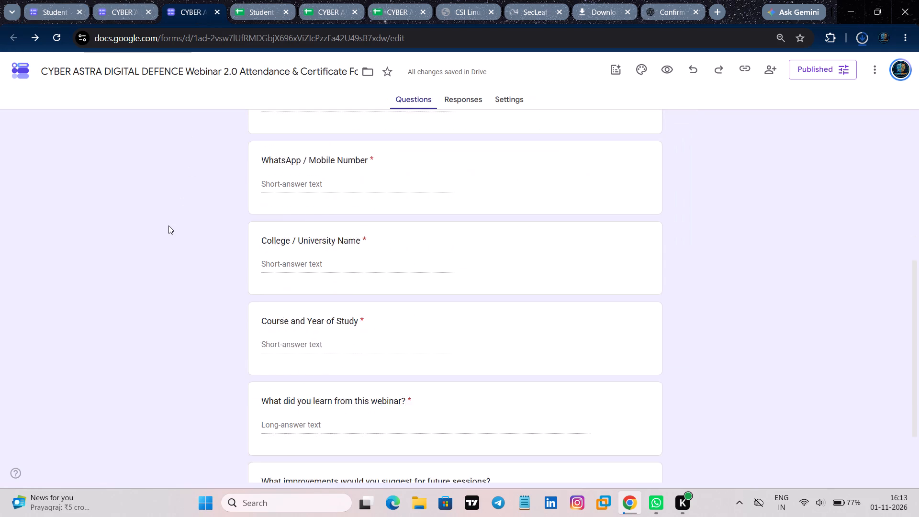
pyautogui.scroll(-5, 168, 225)
pyautogui.scroll(9, 168, 225)
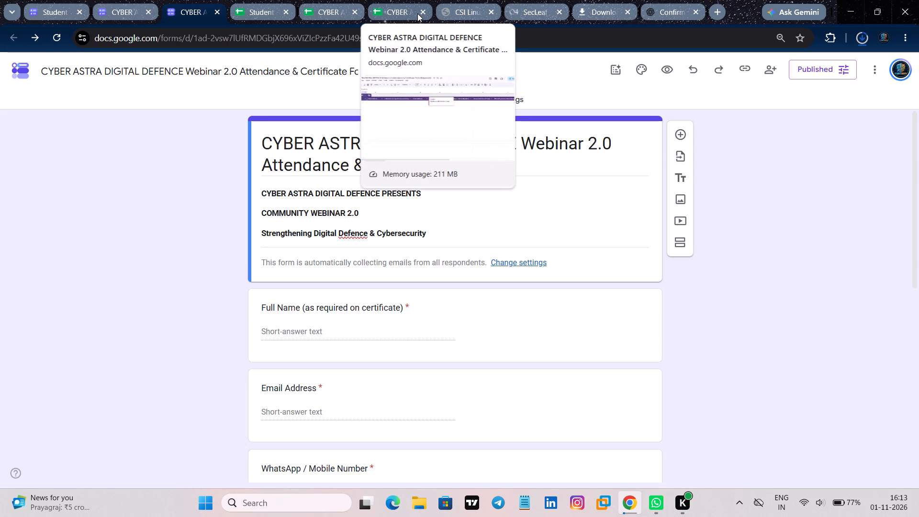
# Glance at the earlier CYBER ASTRA attendance form and the Student Registration Form, and return to the Webinar 2.0 form.
pyautogui.click(126, 19)
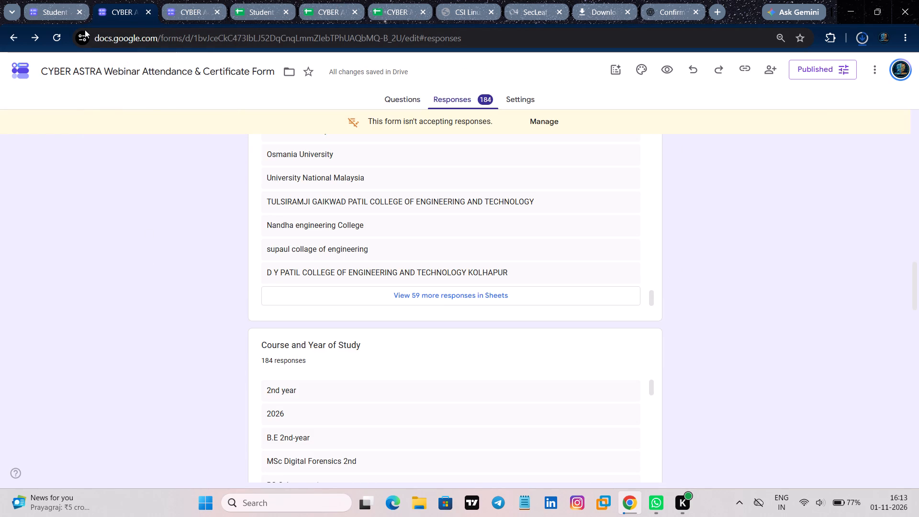
pyautogui.click(58, 18)
pyautogui.click(195, 19)
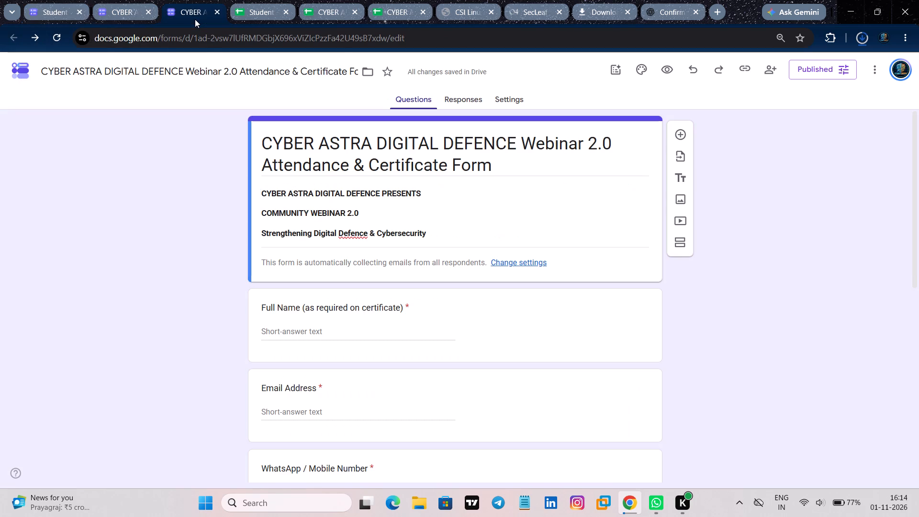